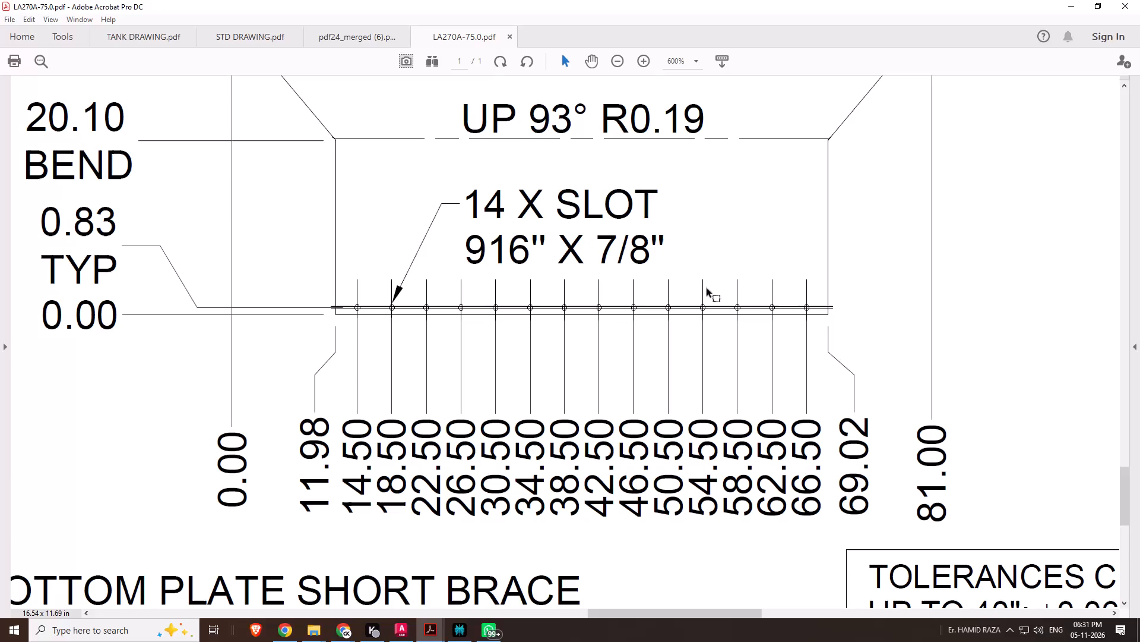
Open the LA270A-76.0 PDF from the ATLA270A 06-29-2026 folder in File Explorer and rotate the sheet upright.
{"action": "double_click", "coordinate": [616, 65]}
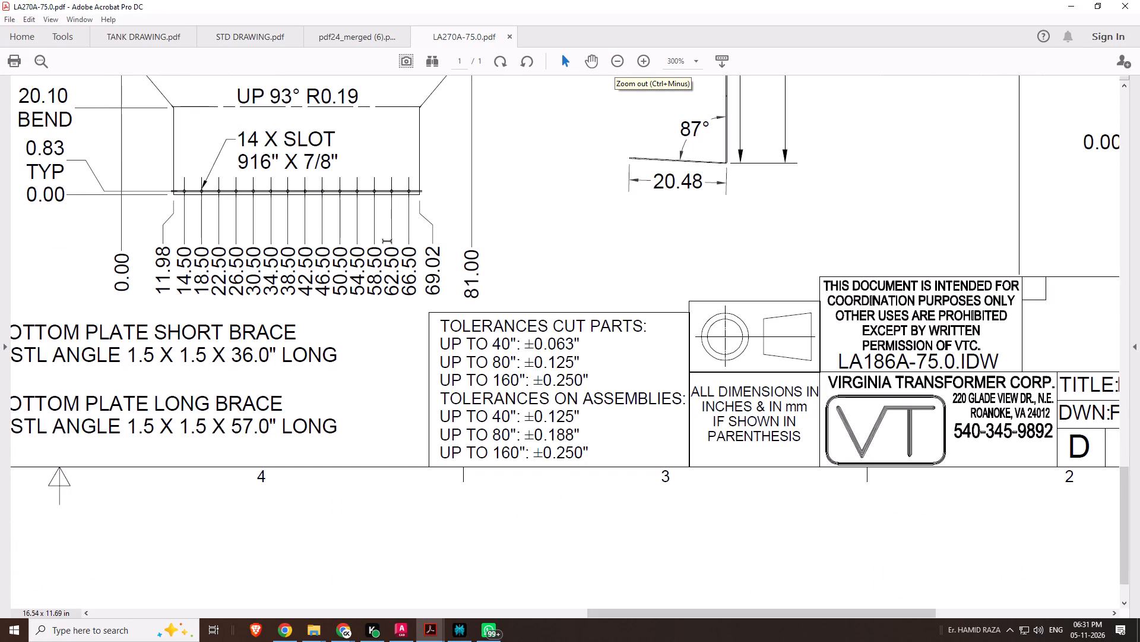
{"action": "scroll", "coordinate": [387, 241], "scroll_direction": "up", "scroll_amount": 1}
{"action": "left_click", "coordinate": [312, 625]}
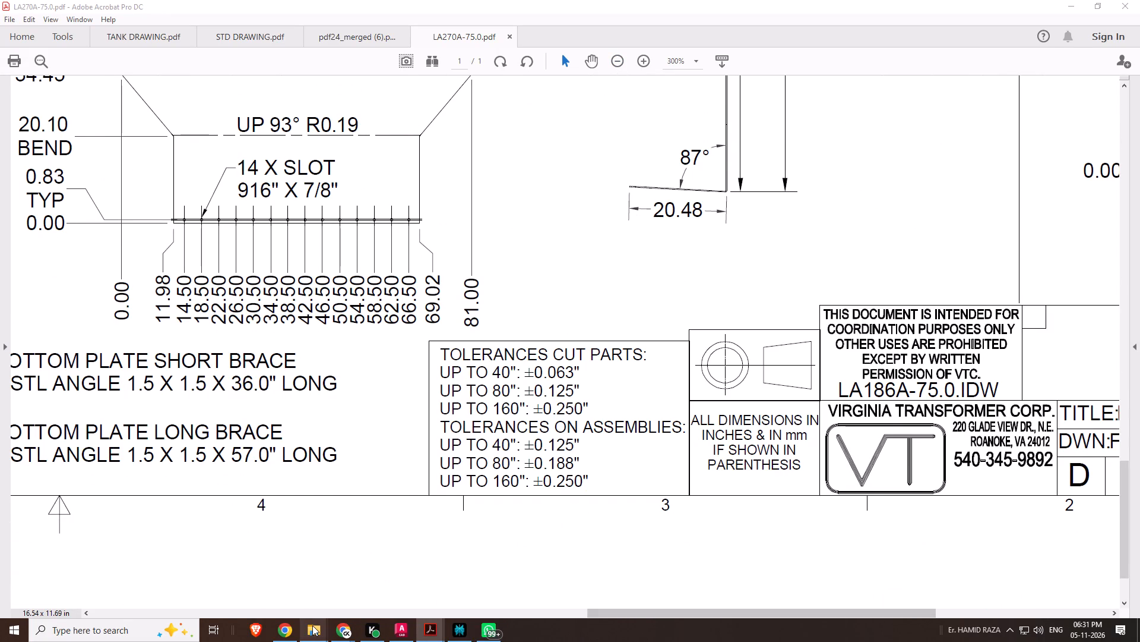
{"action": "left_click", "coordinate": [220, 580]}
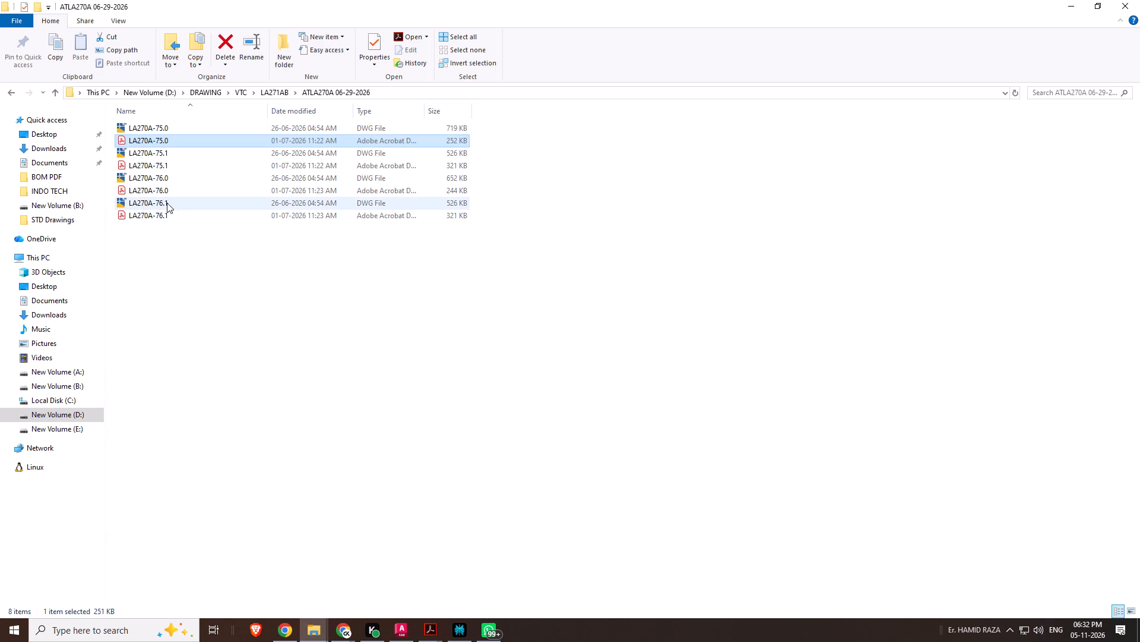
{"action": "double_click", "coordinate": [166, 193]}
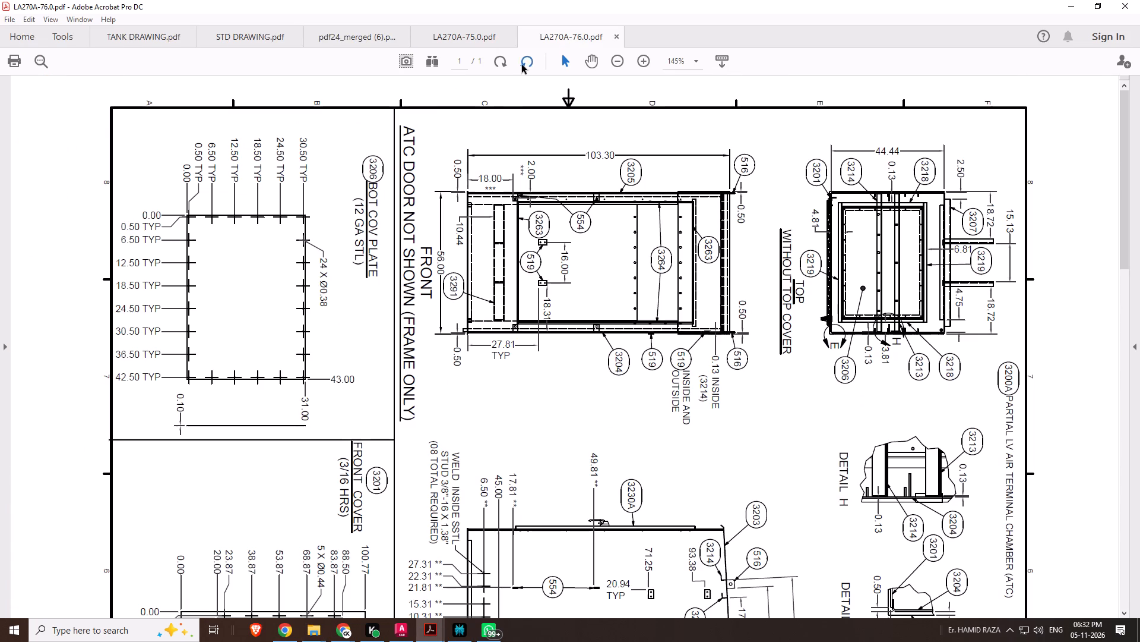
{"action": "left_click", "coordinate": [523, 65]}
Examine the item 3203 top plate's slot callout and slot-position dimensions at 200% zoom, with line weights turned off.
{"action": "scroll", "coordinate": [647, 352], "scroll_direction": "down", "scroll_amount": 3}
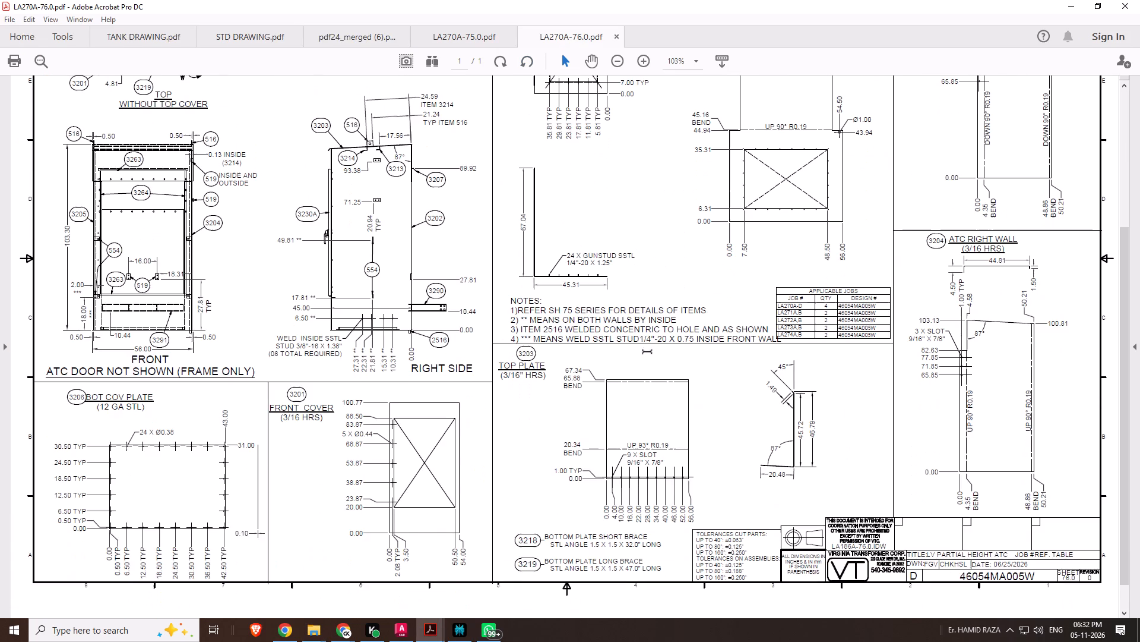
{"action": "scroll", "coordinate": [581, 433], "scroll_direction": "up", "scroll_amount": 2}
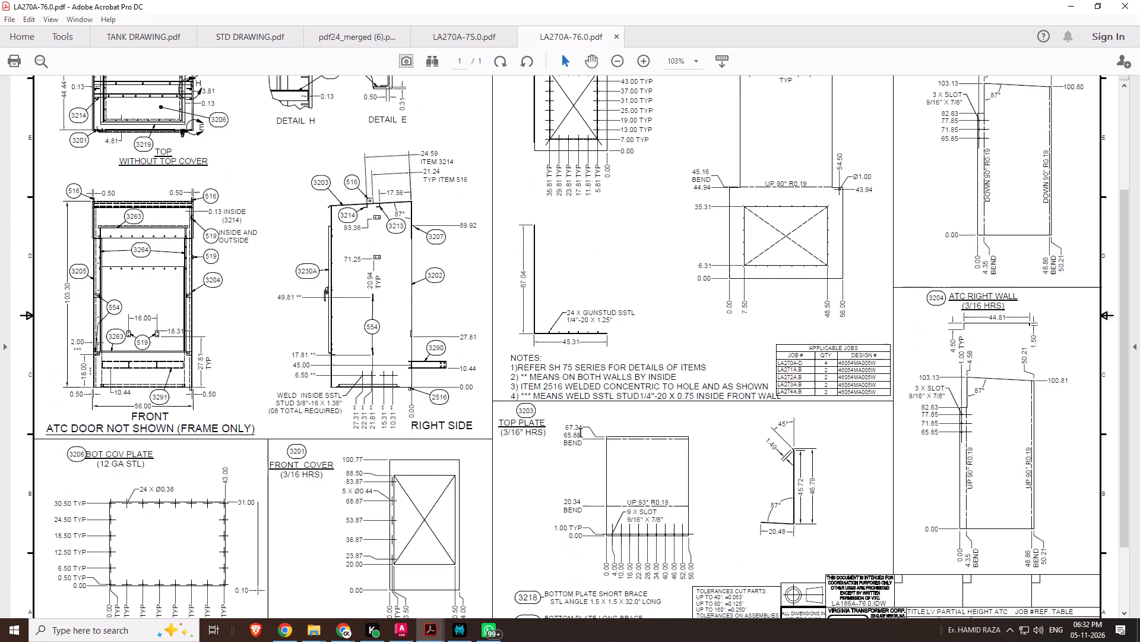
{"action": "scroll", "coordinate": [581, 433], "scroll_direction": "up", "scroll_amount": 5}
{"action": "scroll", "coordinate": [571, 385], "scroll_direction": "down", "scroll_amount": 7}
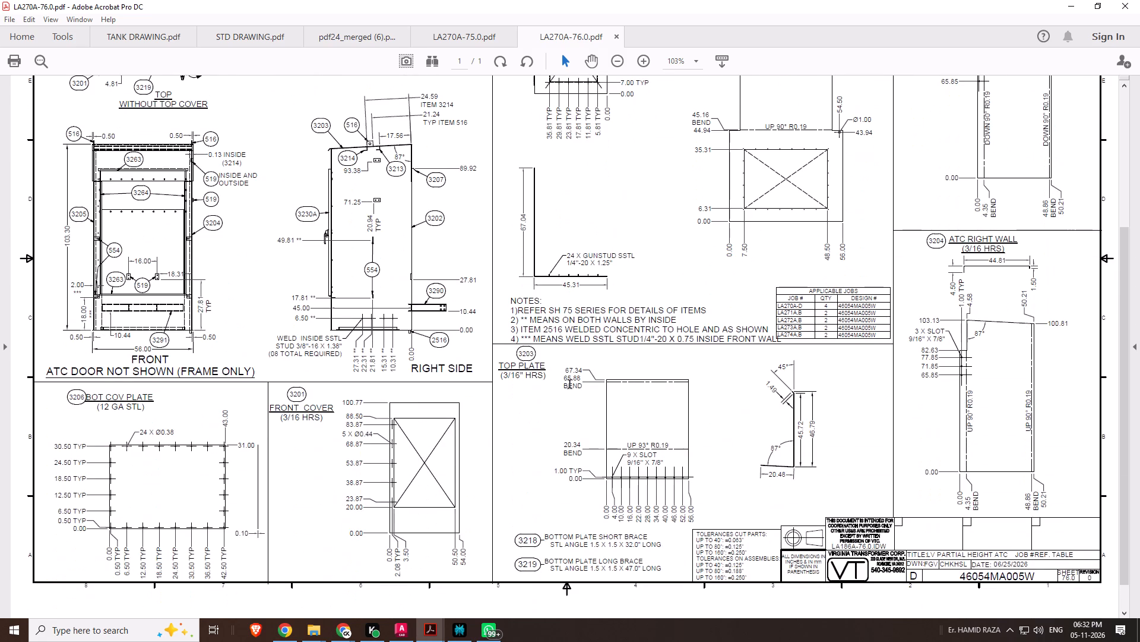
{"action": "scroll", "coordinate": [452, 429], "scroll_direction": "down", "scroll_amount": 1}
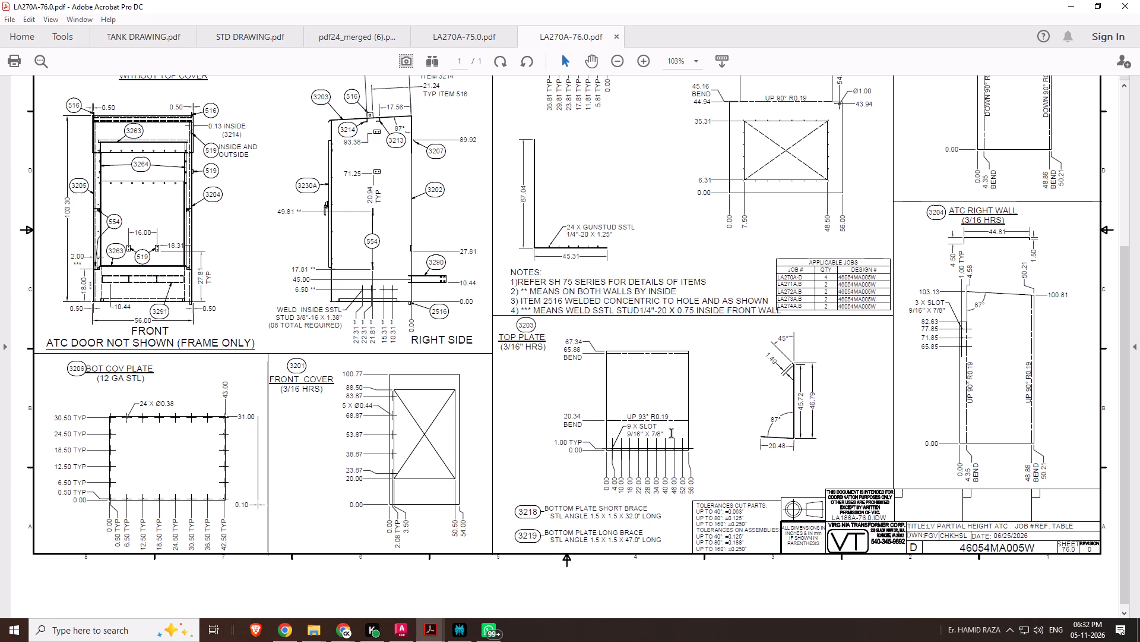
{"action": "left_click_drag", "start_coordinate": [672, 434], "coordinate": [654, 437]}
{"action": "triple_click", "coordinate": [647, 62]}
{"action": "scroll", "coordinate": [560, 289], "scroll_direction": "down", "scroll_amount": 7}
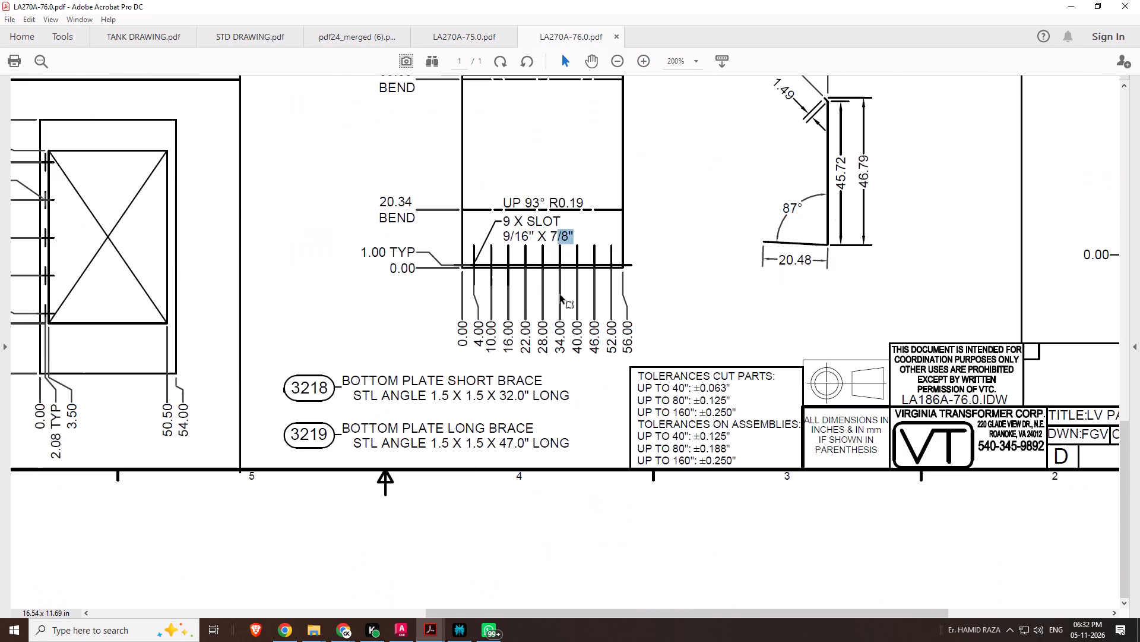
{"action": "scroll", "coordinate": [555, 291], "scroll_direction": "up", "scroll_amount": 3}
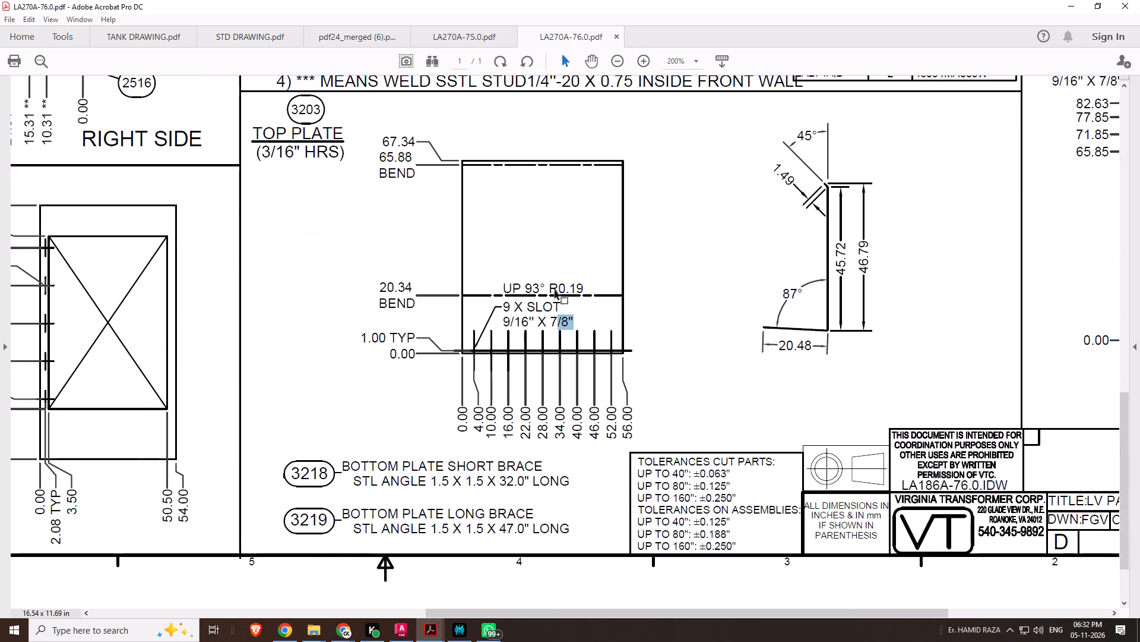
{"action": "key", "text": "ctrl+5"}
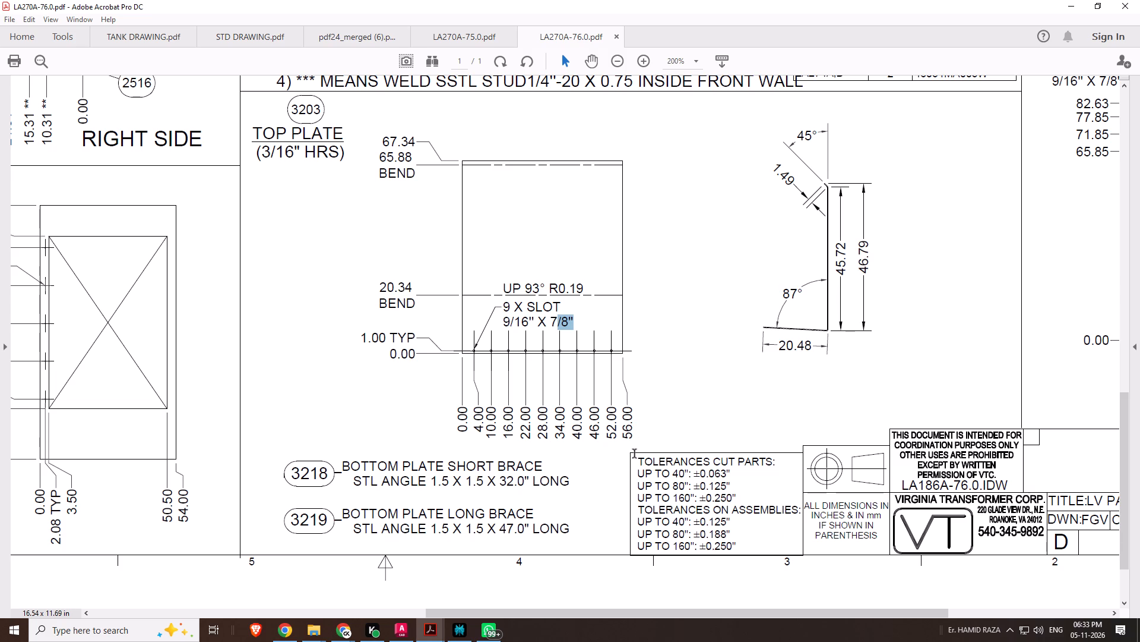
{"action": "left_click_drag", "start_coordinate": [631, 438], "coordinate": [631, 421]}
{"action": "left_click_drag", "start_coordinate": [631, 421], "coordinate": [631, 413]}
{"action": "left_click", "coordinate": [605, 308]}
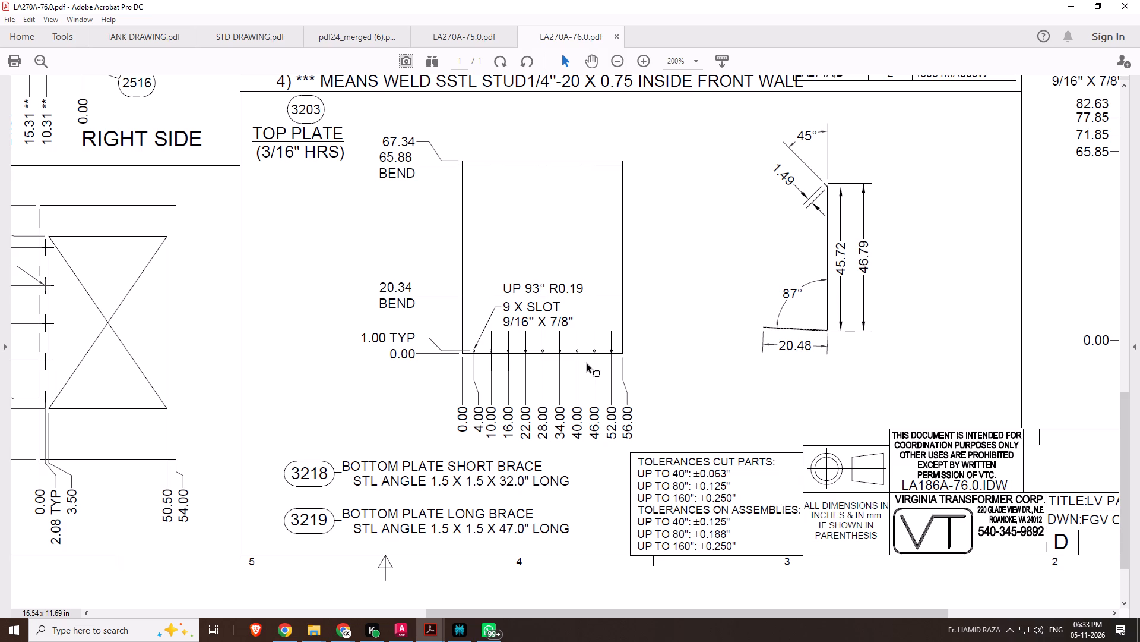
{"action": "scroll", "coordinate": [587, 364], "scroll_direction": "down", "scroll_amount": 1}
{"action": "scroll", "coordinate": [585, 365], "scroll_direction": "up", "scroll_amount": 1}
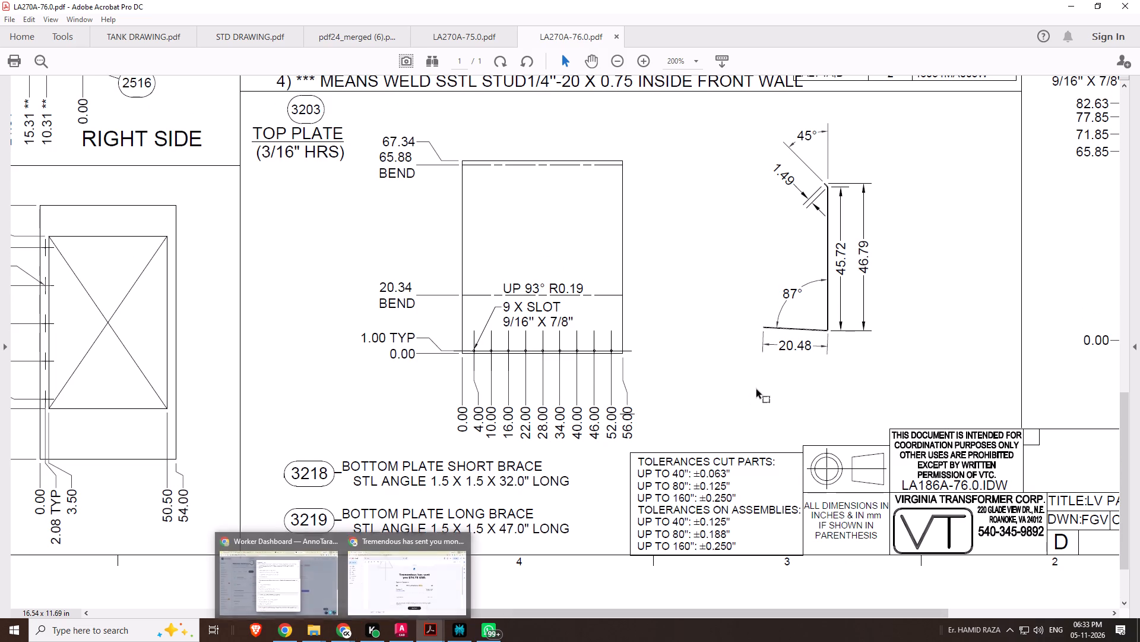
Switch to the LA270A-75.0 drawing and examine the item 3003 top plate's outline, bend and slot dimensions.
{"action": "scroll", "coordinate": [756, 389], "scroll_direction": "up", "scroll_amount": 1}
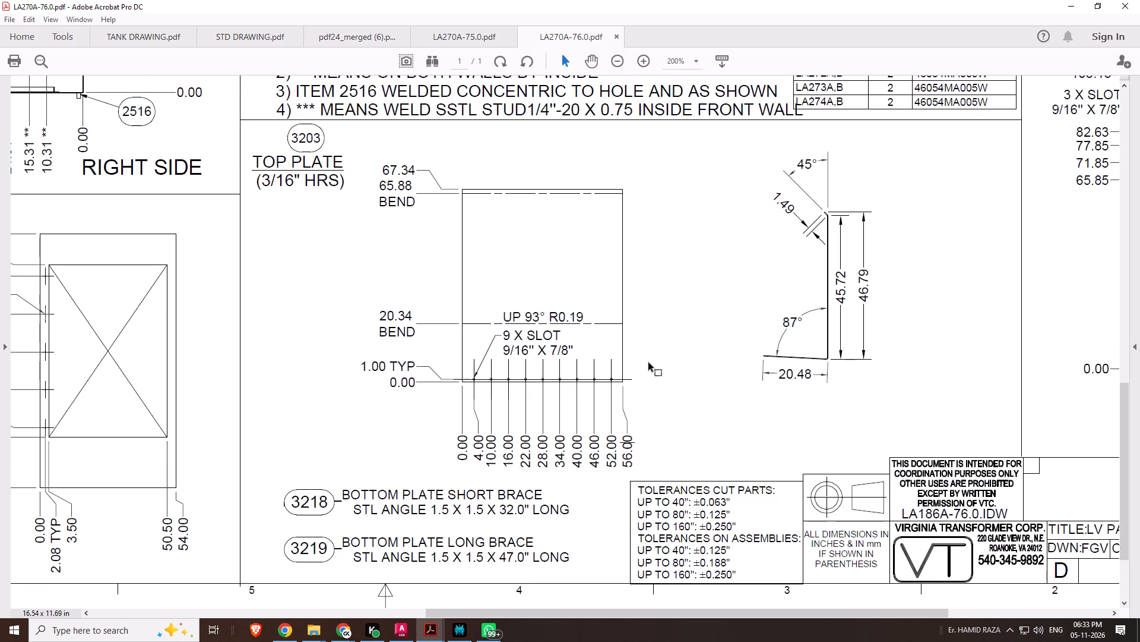
{"action": "left_click", "coordinate": [473, 36]}
{"action": "scroll", "coordinate": [527, 303], "scroll_direction": "up", "scroll_amount": 2}
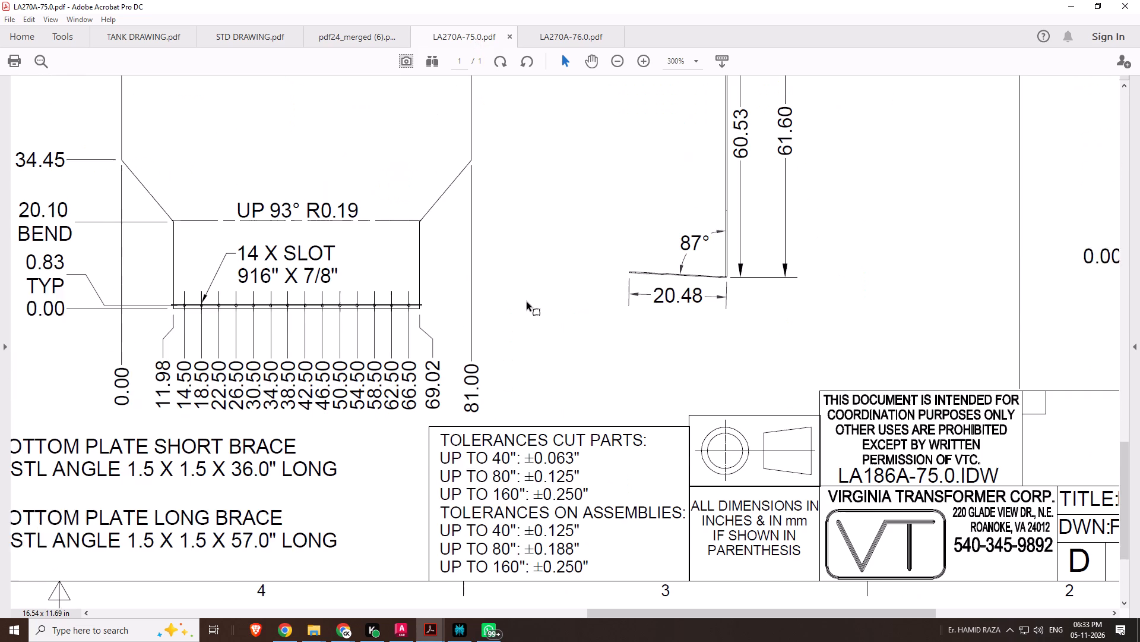
{"action": "scroll", "coordinate": [527, 303], "scroll_direction": "up", "scroll_amount": 3}
{"action": "middle_click_drag", "start_coordinate": [540, 320], "coordinate": [504, 317]}
{"action": "scroll", "coordinate": [569, 310], "scroll_direction": "up", "scroll_amount": 11}
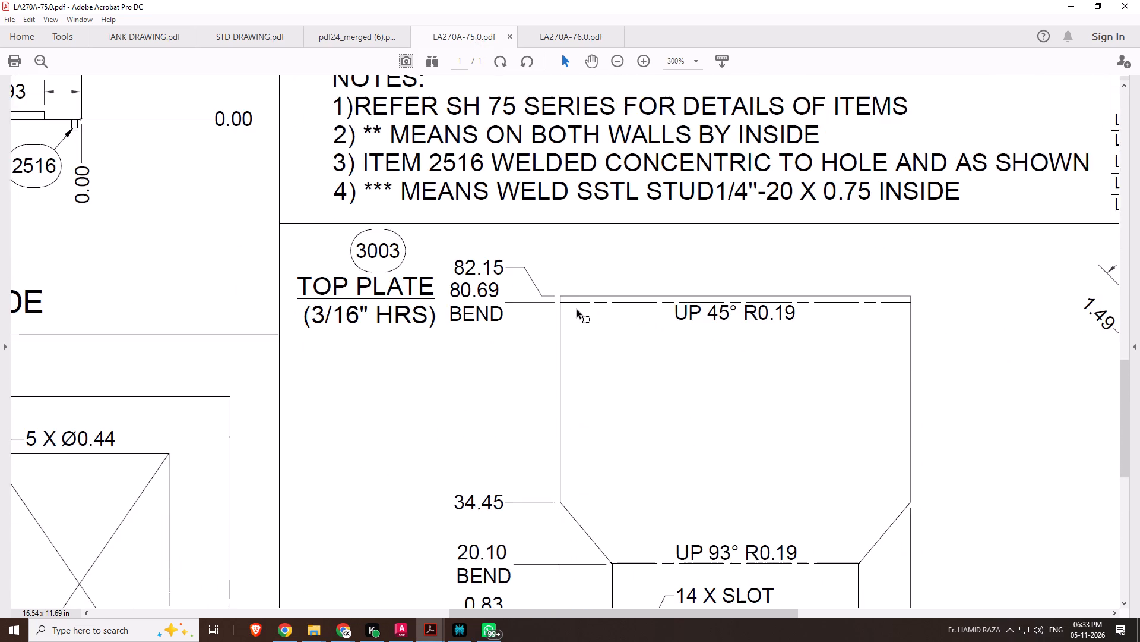
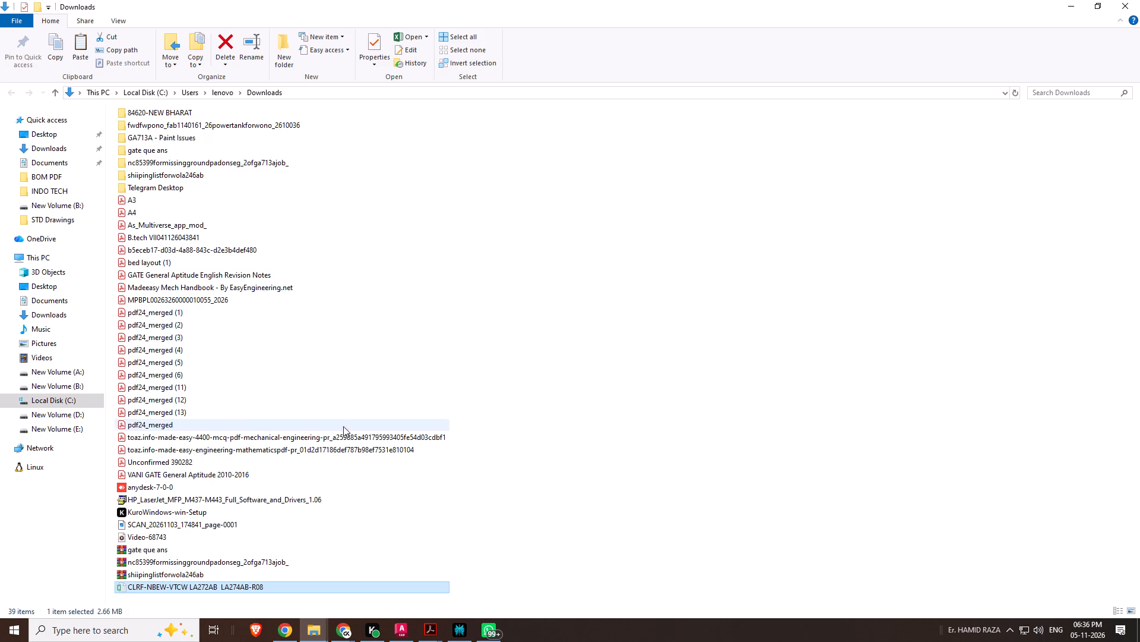
Paste the copied CLRF-NBEW-VTCW LA272AB LA274AB-R08 workbook into the root of New Volume (B:).
{"action": "left_click", "coordinate": [76, 385]}
{"action": "left_click", "coordinate": [366, 427]}
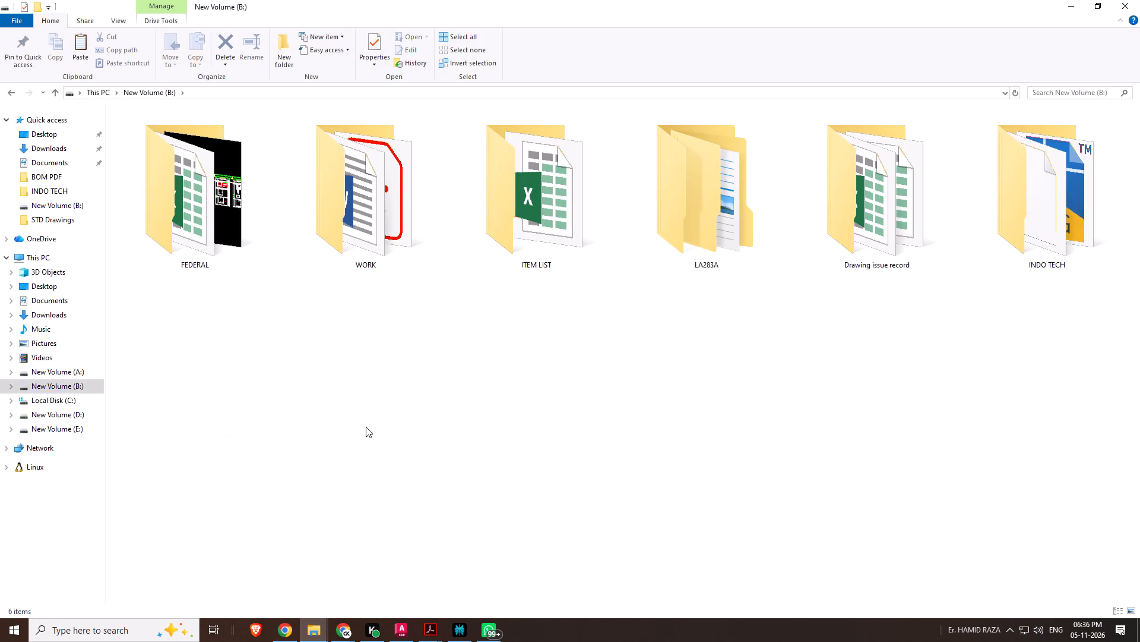
{"action": "key", "text": "ctrl+v"}
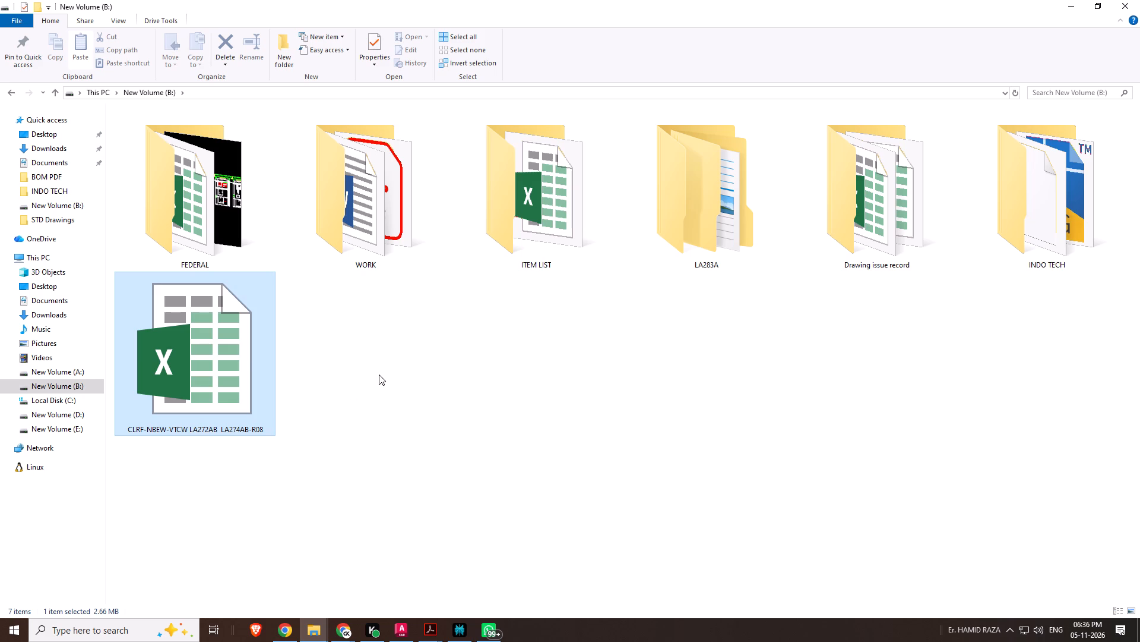
Rename the pasted workbook as CLRF-NBEW-VTCW LA272AB LA274AB-R09.
{"action": "left_click", "coordinate": [236, 380]}
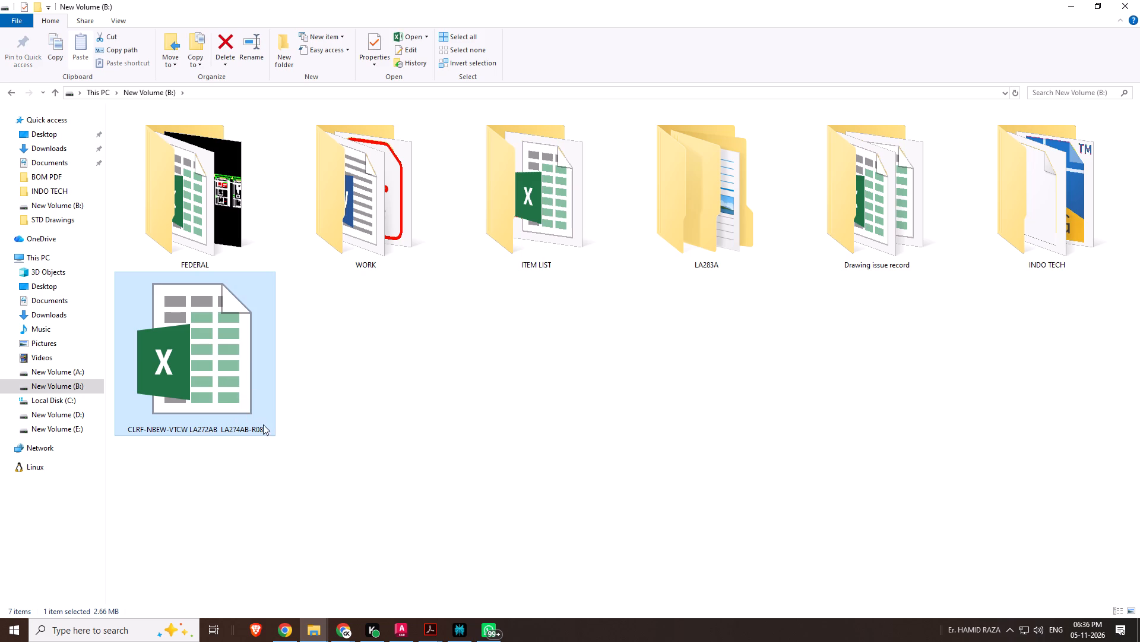
{"action": "left_click", "coordinate": [261, 427]}
{"action": "left_click", "coordinate": [264, 428]}
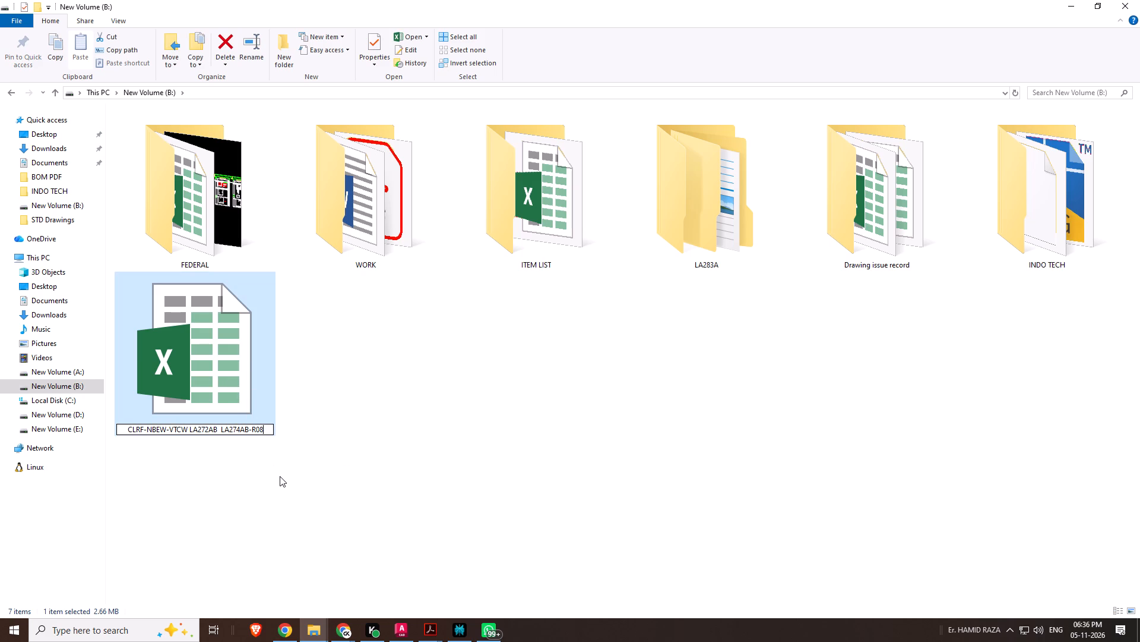
{"action": "key", "text": "BackSpace"}
{"action": "key", "text": "9"}
{"action": "left_click", "coordinate": [280, 476]}
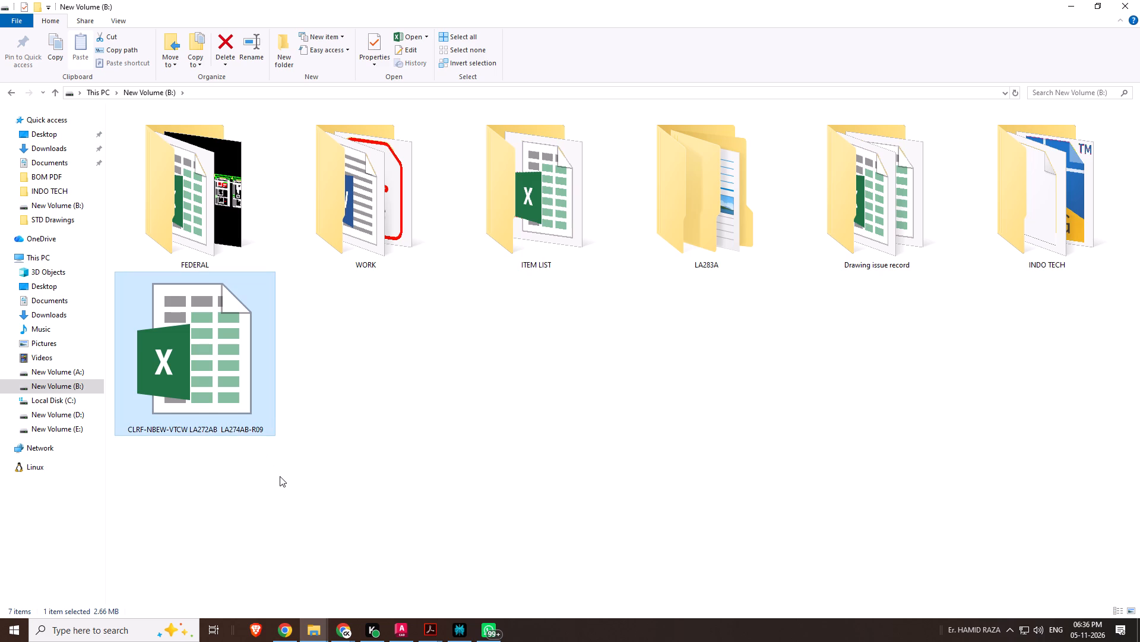
Open the CLRF-NBEW-VTCW LA272AB LA274AB-R09 workbook in Excel and enable it for editing.
{"action": "double_click", "coordinate": [218, 363]}
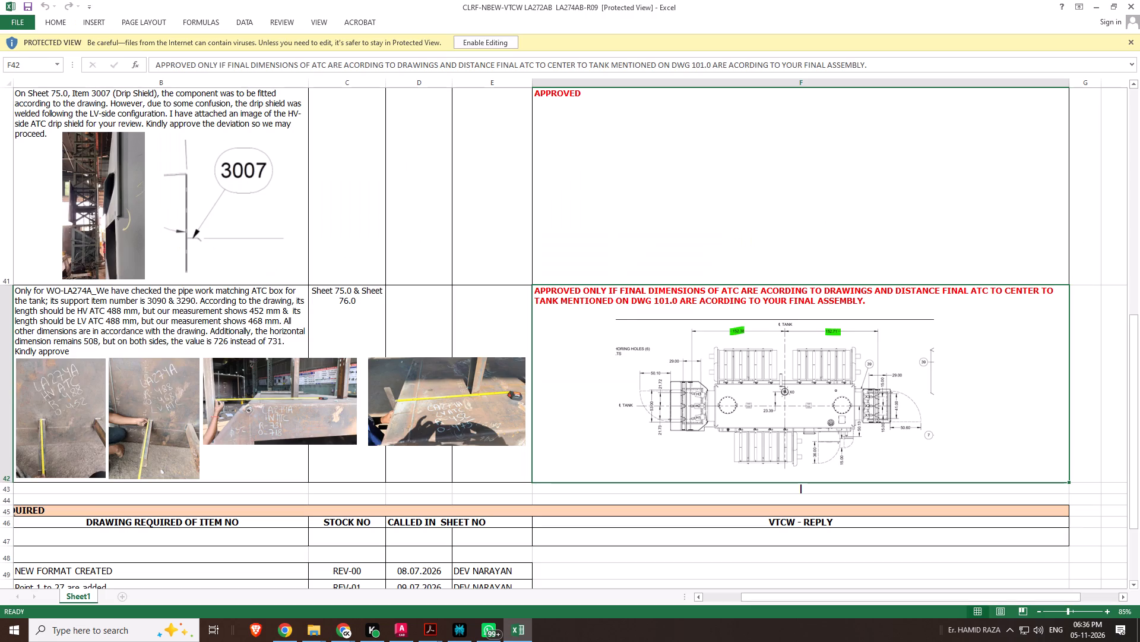
{"action": "left_click", "coordinate": [498, 42]}
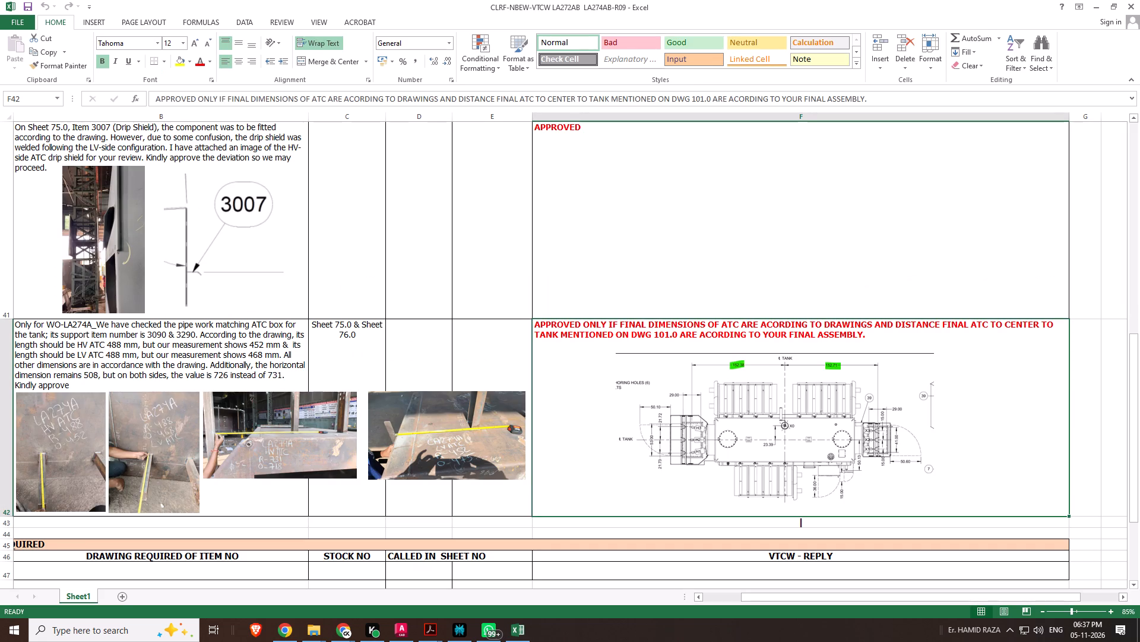
{"action": "scroll", "coordinate": [649, 386], "scroll_direction": "down", "scroll_amount": 1}
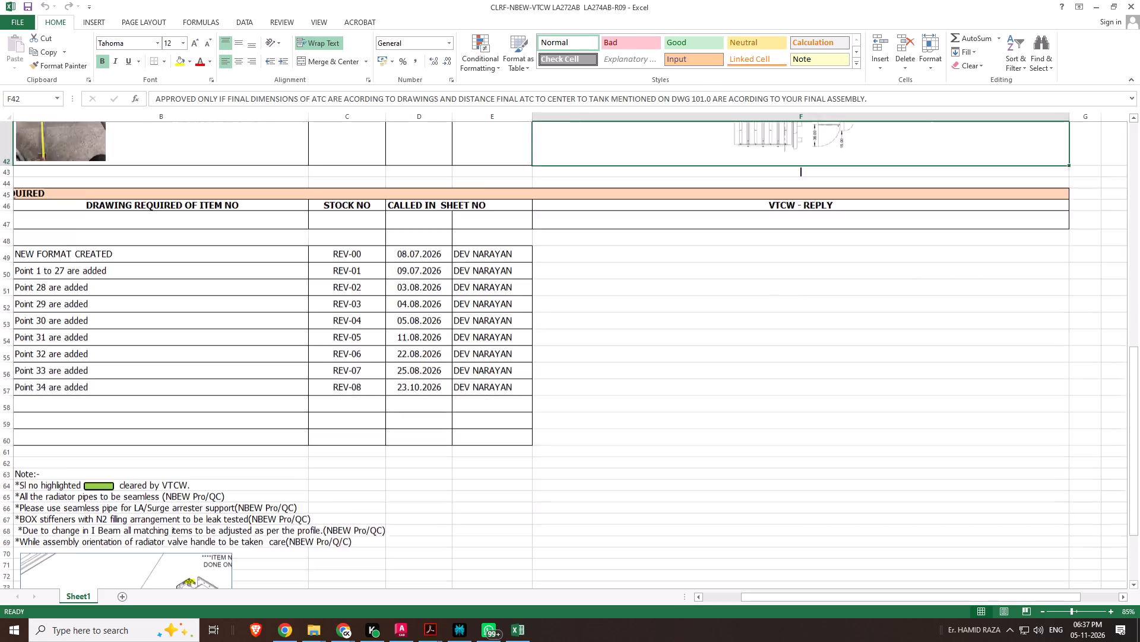
{"action": "scroll", "coordinate": [649, 386], "scroll_direction": "up", "scroll_amount": 1}
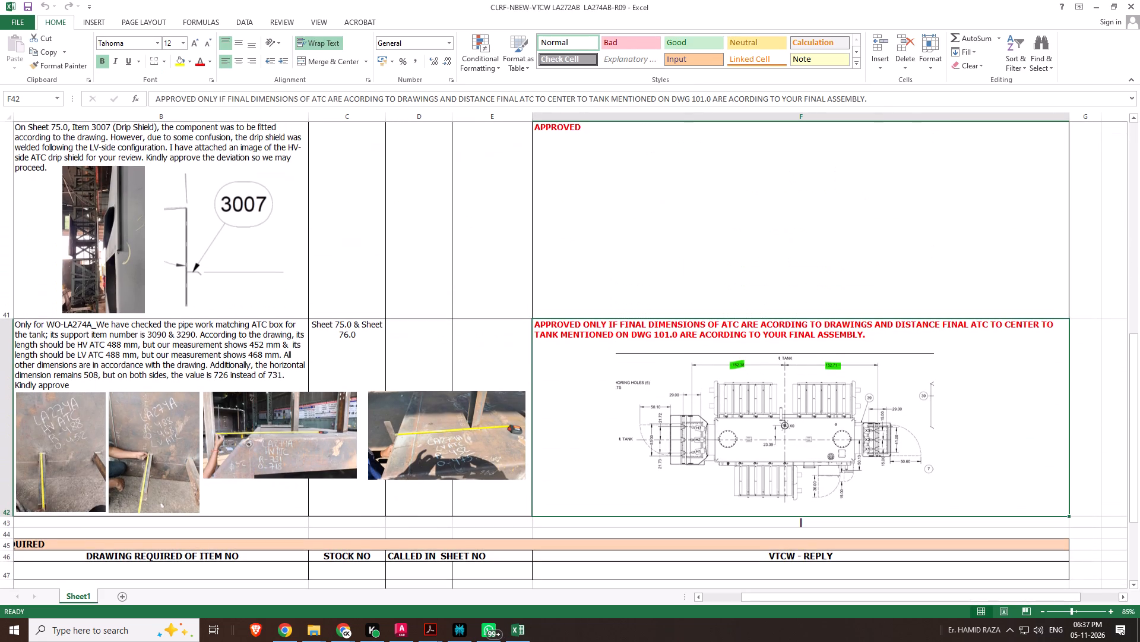
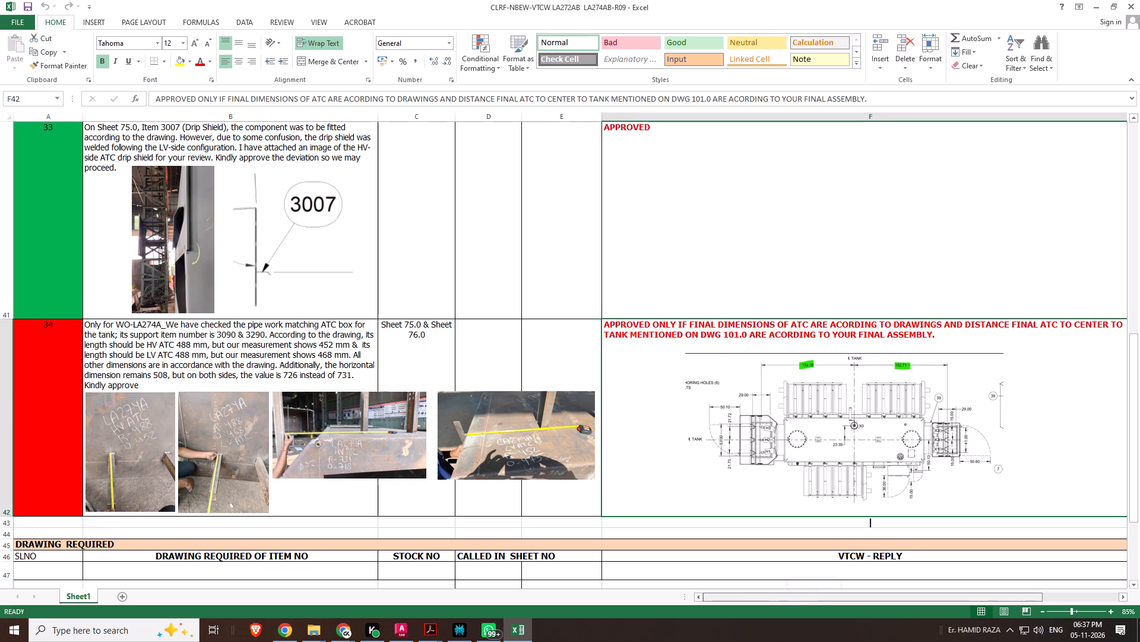
Open the fill colour choices for the serial number cell of entry 34.
{"action": "left_click", "coordinate": [37, 407]}
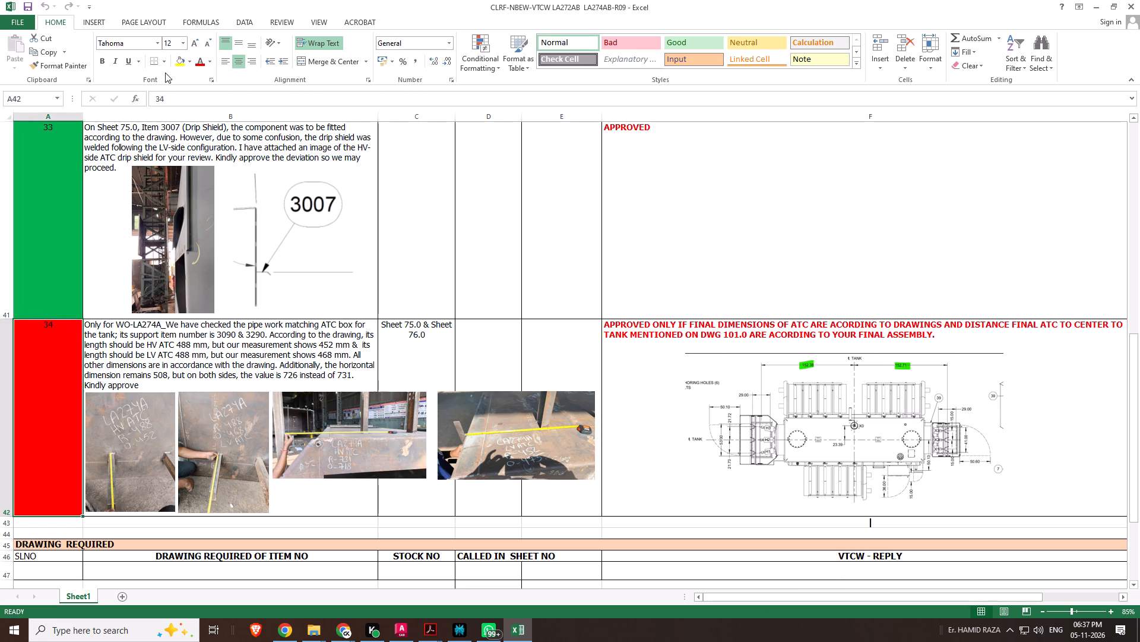
{"action": "left_click", "coordinate": [188, 62]}
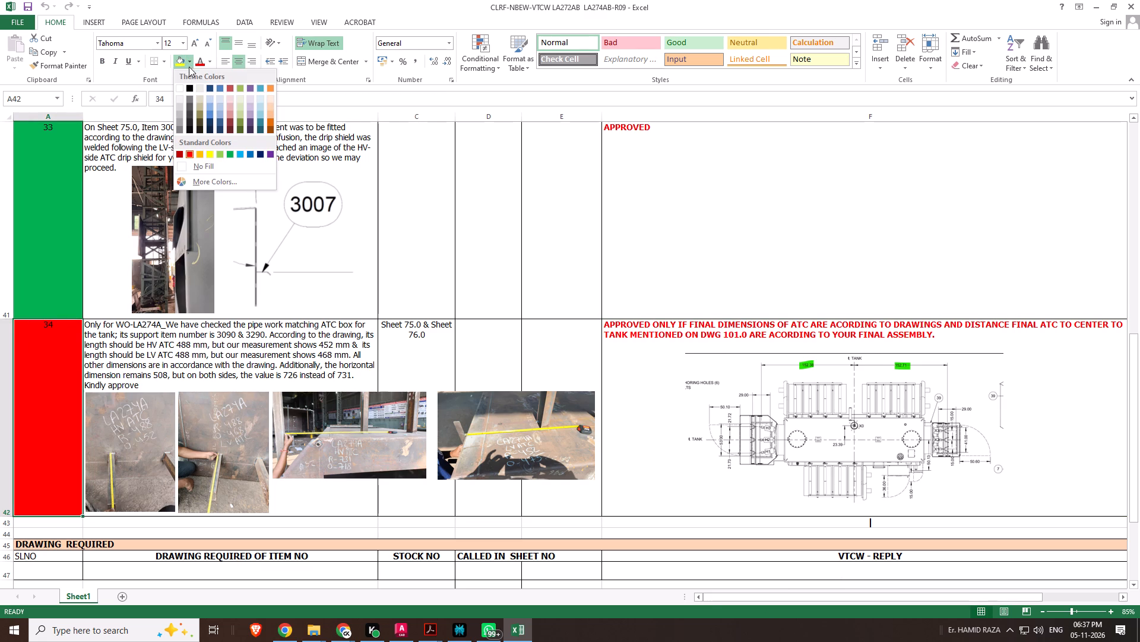
Fill the serial number 34 cell with green.
{"action": "left_click", "coordinate": [229, 153]}
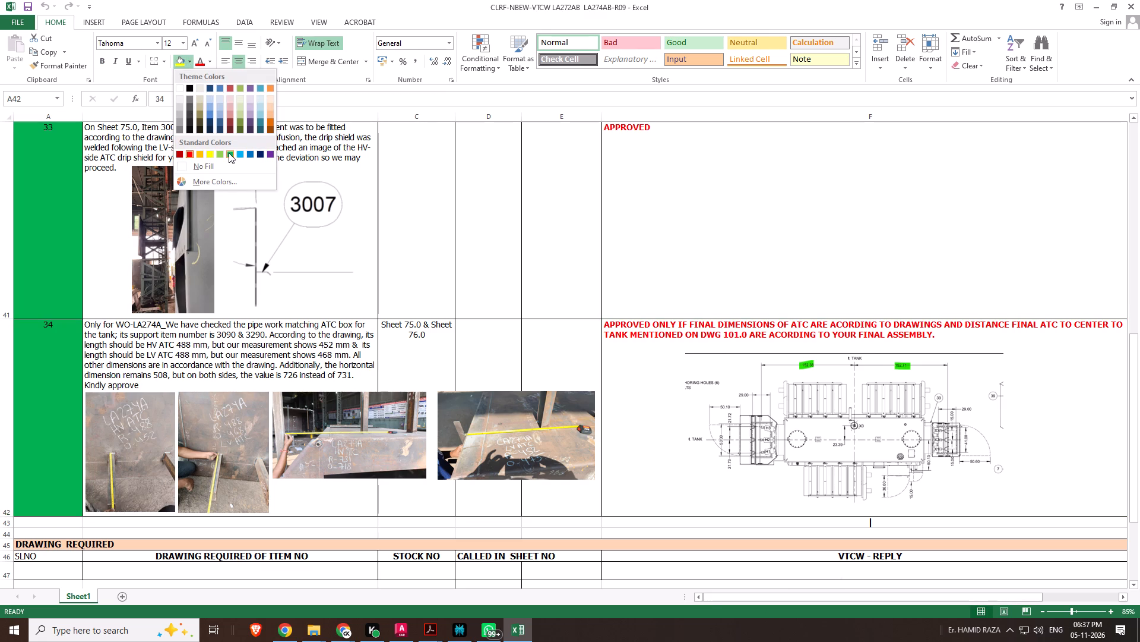
Insert a new row directly below the item 34 row, above the Drawing Required section.
{"action": "right_click", "coordinate": [0, 445]}
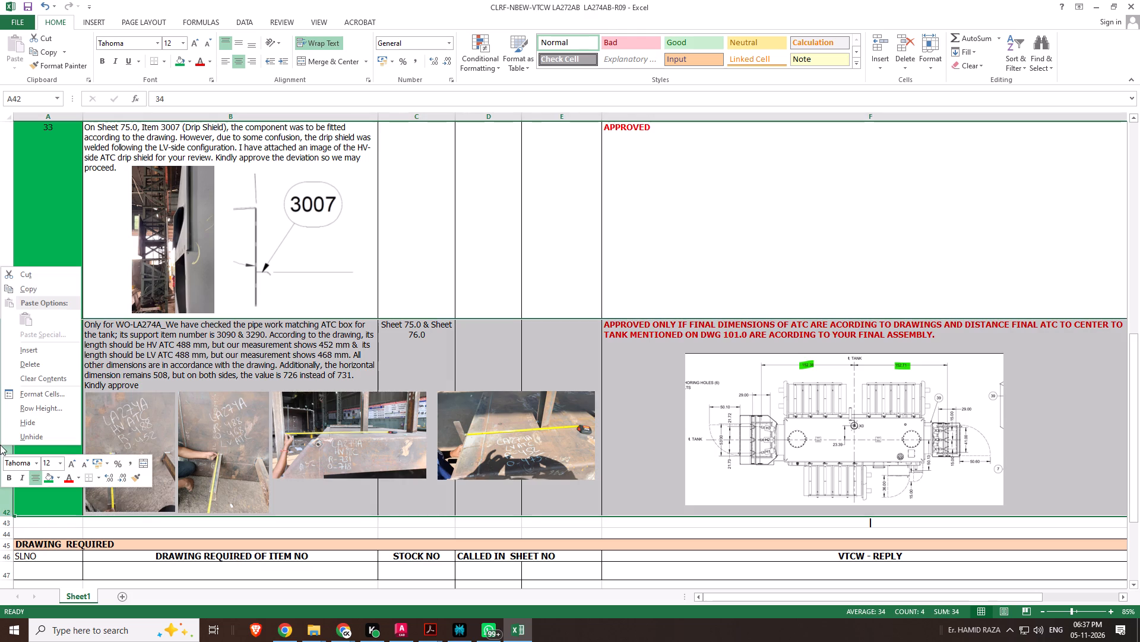
{"action": "left_click", "coordinate": [6, 524]}
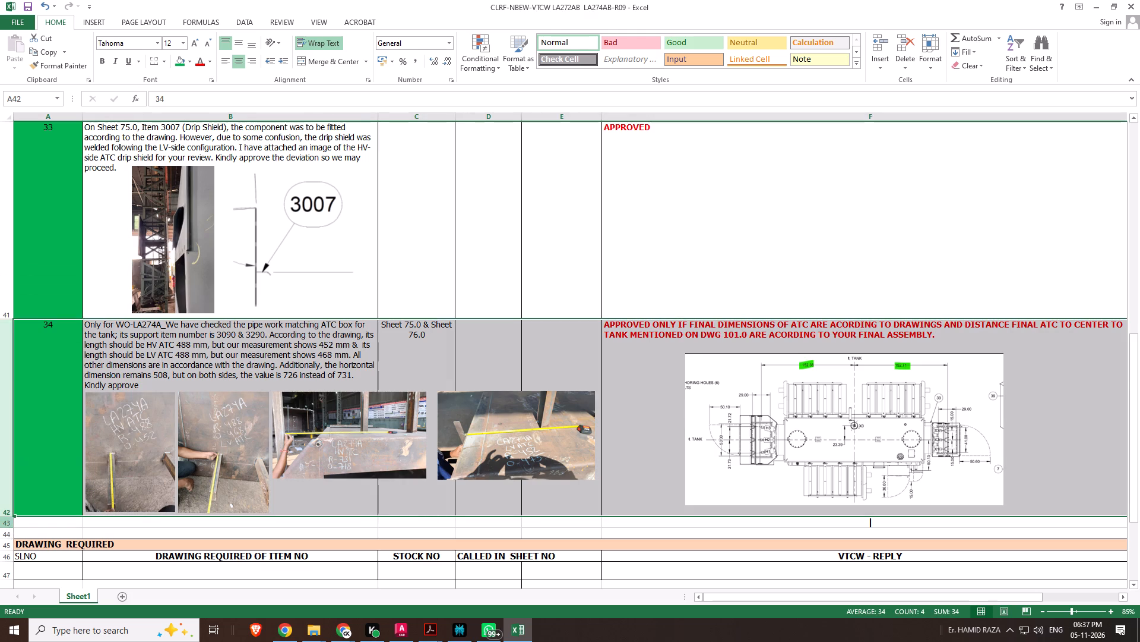
{"action": "right_click", "coordinate": [6, 524]}
{"action": "left_click", "coordinate": [43, 432]}
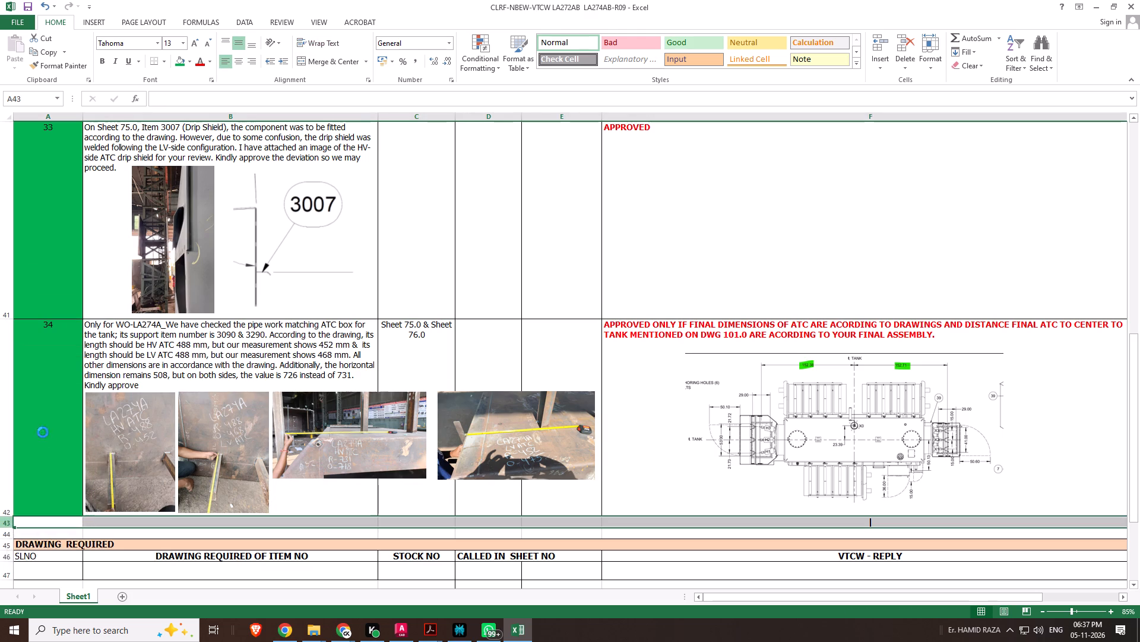
{"action": "scroll", "coordinate": [487, 370], "scroll_direction": "down", "scroll_amount": 1}
{"action": "scroll", "coordinate": [507, 373], "scroll_direction": "up", "scroll_amount": 1}
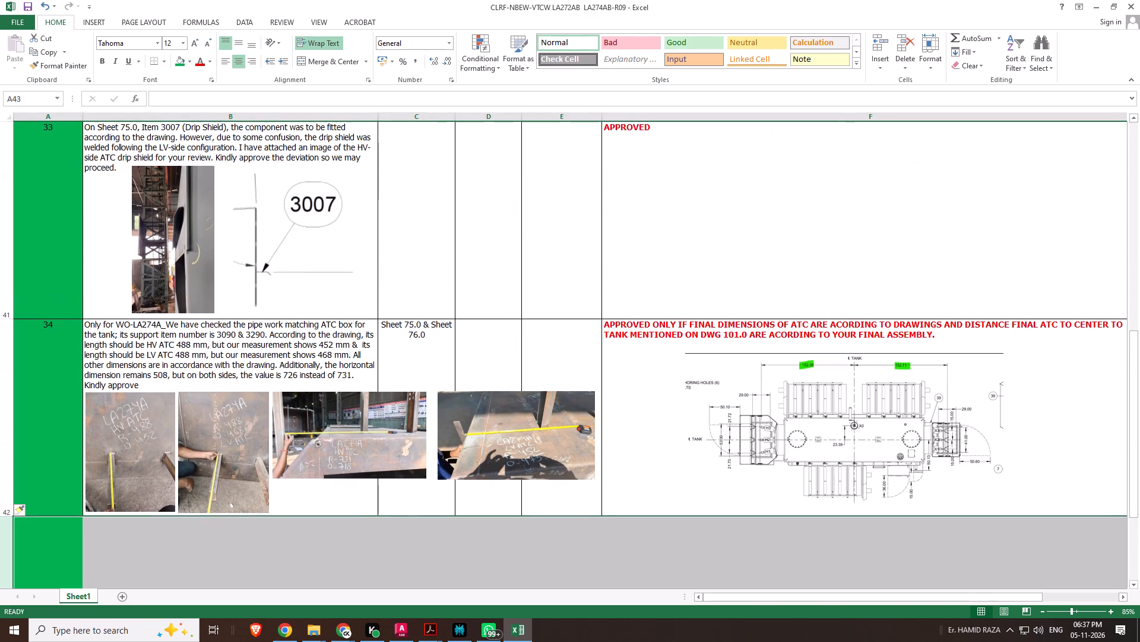
{"action": "scroll", "coordinate": [512, 385], "scroll_direction": "down", "scroll_amount": 1}
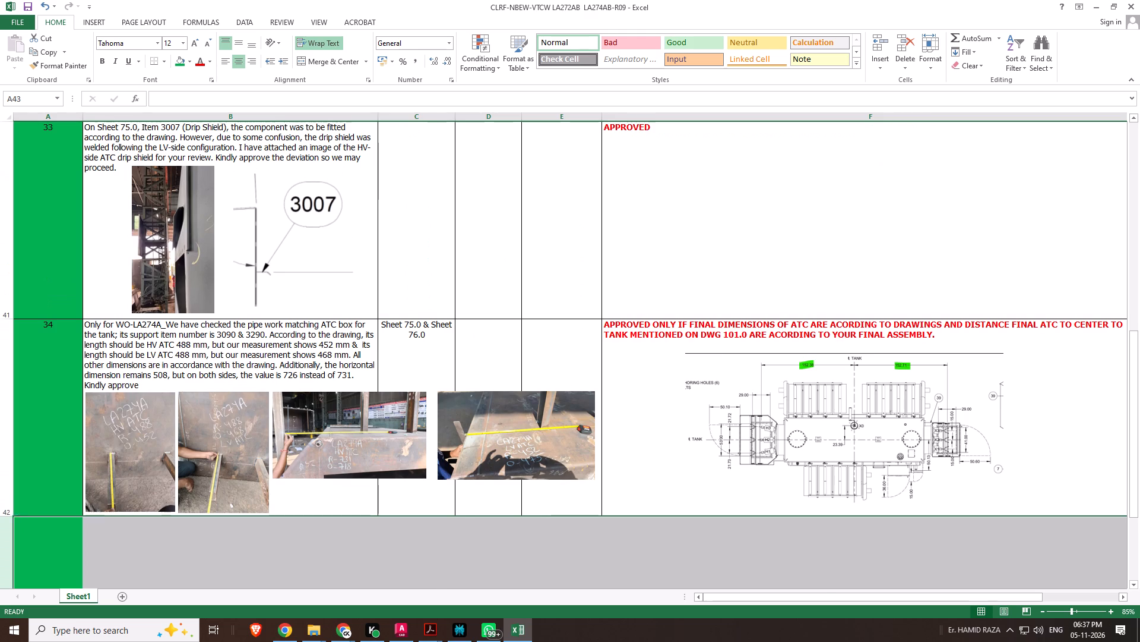
{"action": "scroll", "coordinate": [99, 237], "scroll_direction": "up", "scroll_amount": 1}
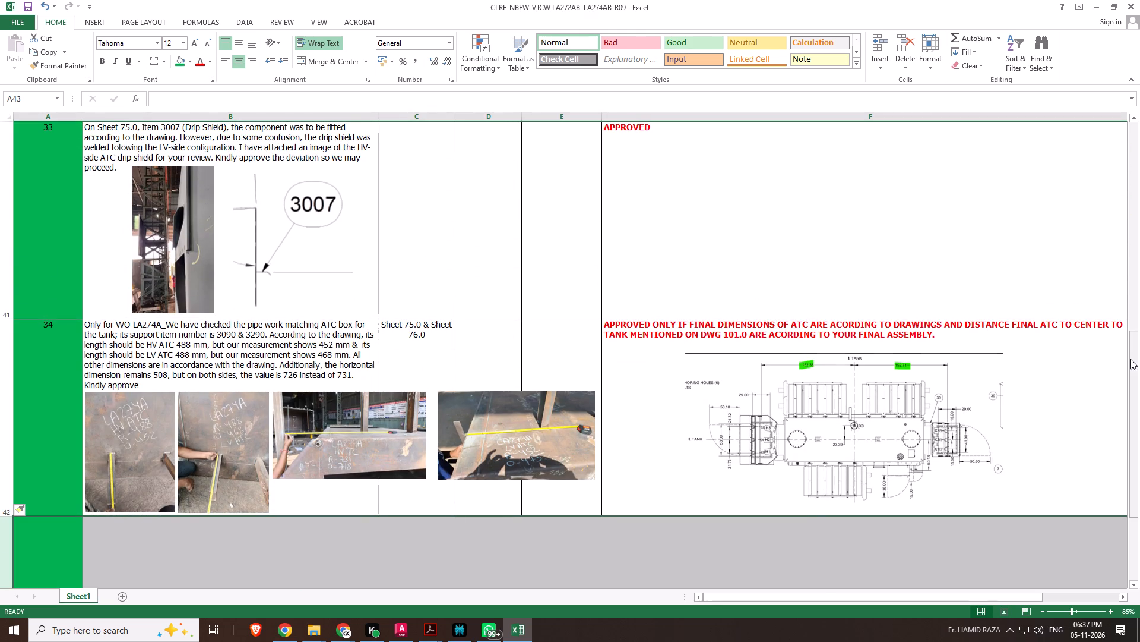
{"action": "left_click_drag", "start_coordinate": [1133, 360], "coordinate": [1129, 367]}
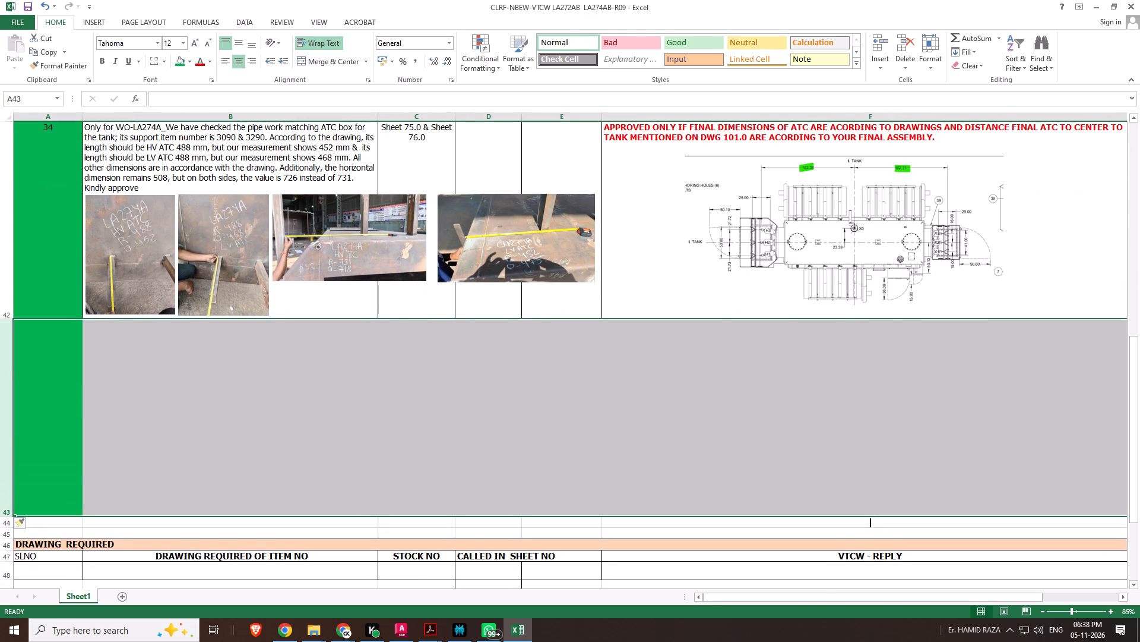
Enter serial number 35 in the new row.
{"action": "left_click", "coordinate": [37, 379]}
{"action": "type", "text": "35"}
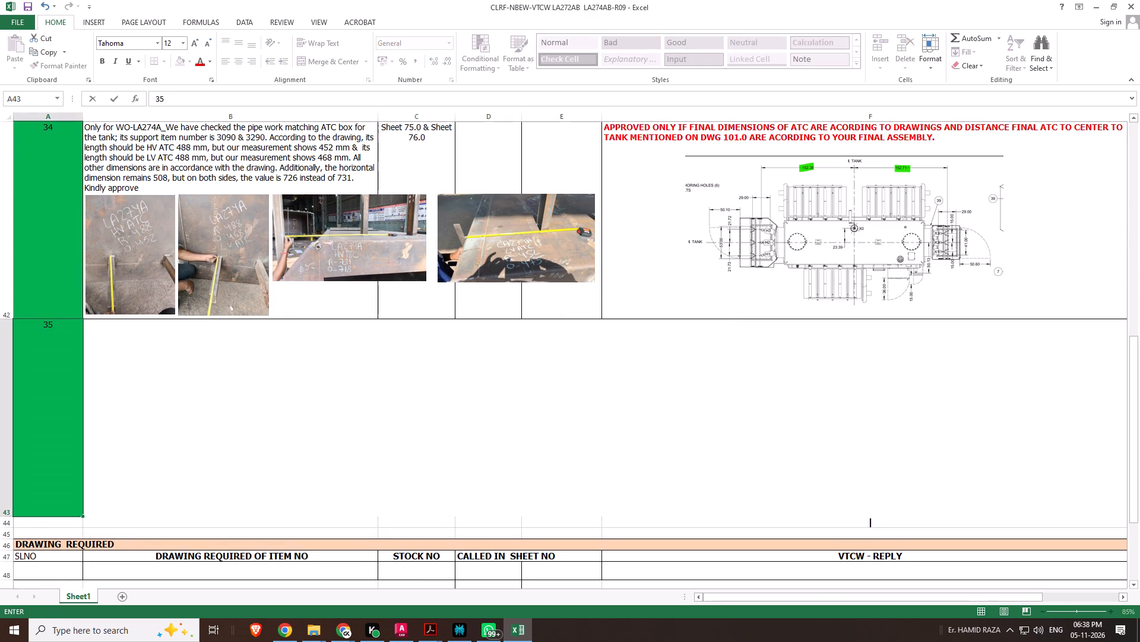
Begin the item 35 description with "In sheet 75.0-ITEM-".
{"action": "left_click", "coordinate": [182, 397]}
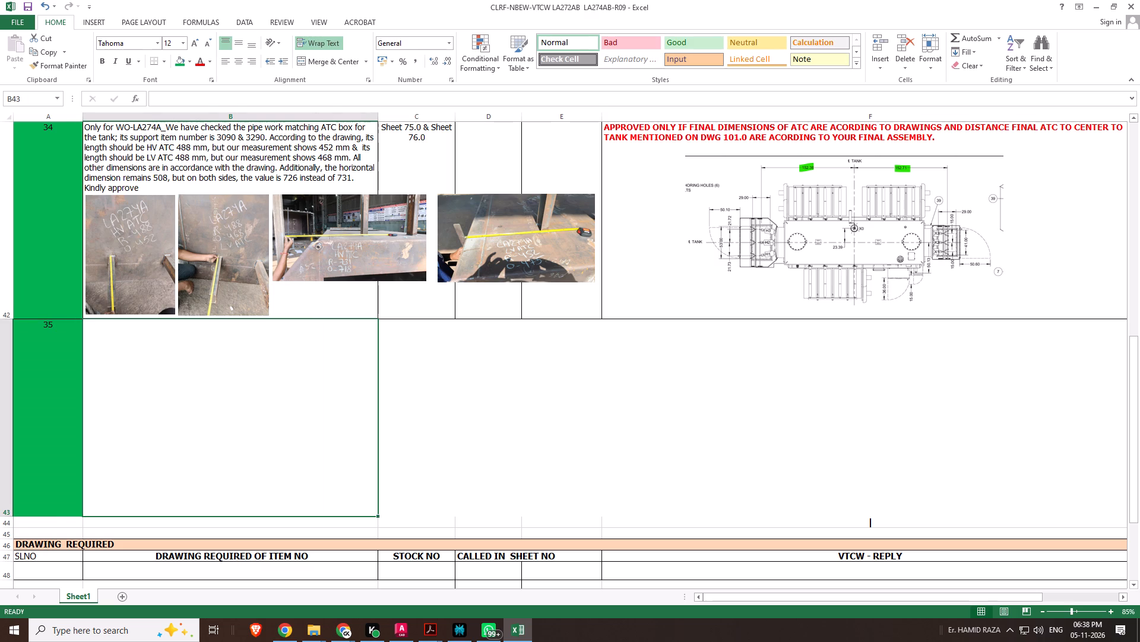
{"action": "key", "text": "i"}
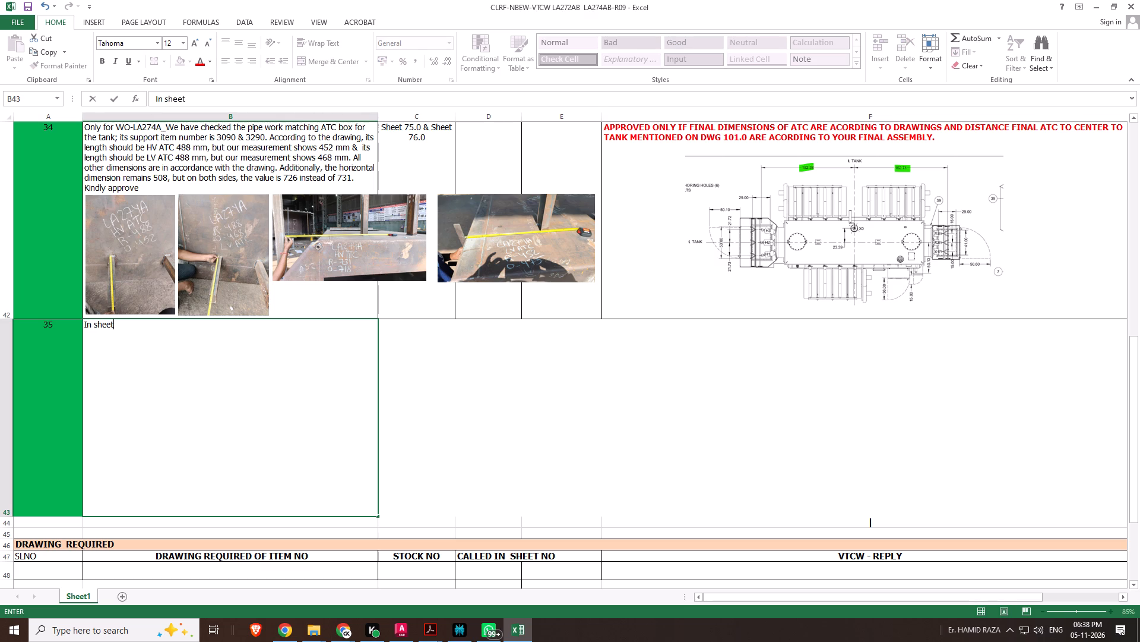
{"action": "key", "text": "space"}
{"action": "type", "text": "75.0"}
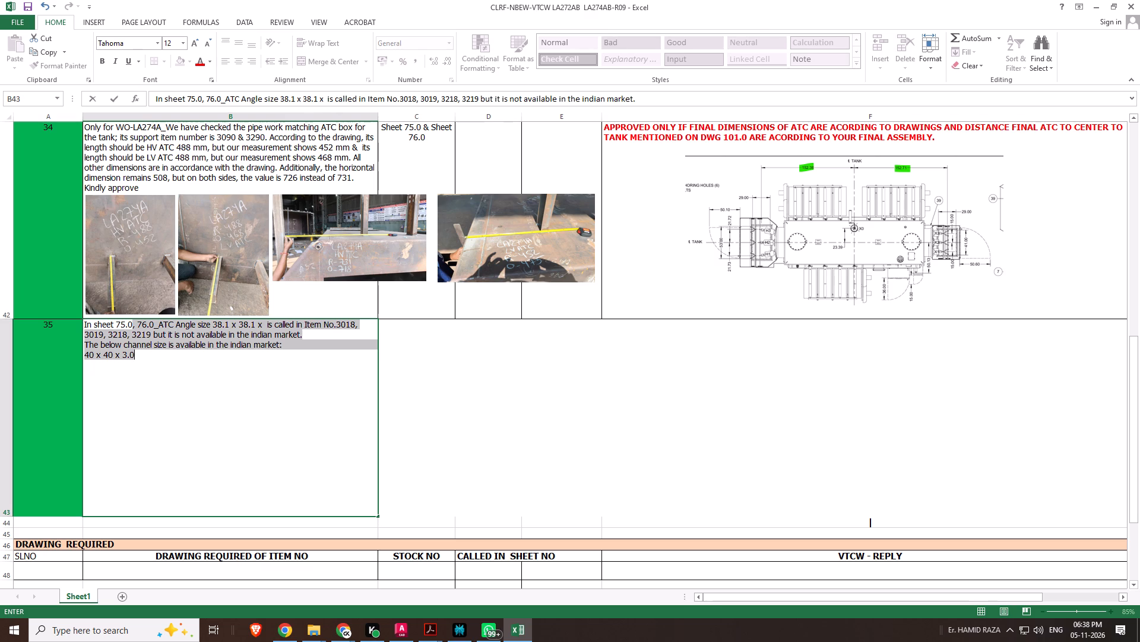
{"action": "type", "text": "-i"}
{"action": "key", "text": "BackSpace"}
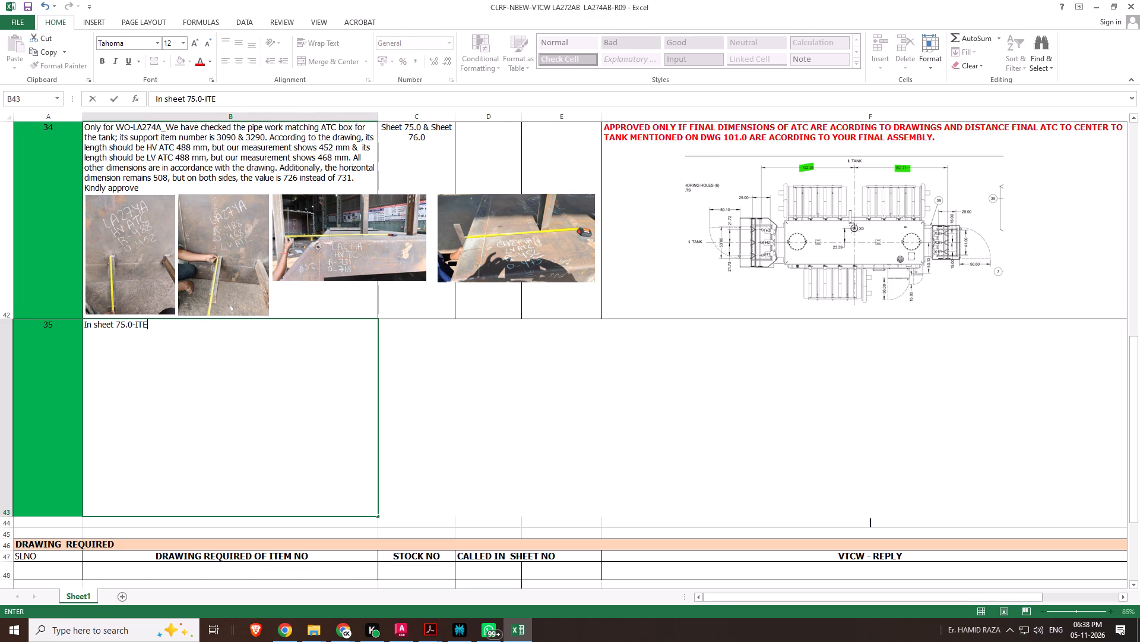
{"action": "key", "text": "m"}
{"action": "key", "text": "BackSpace"}
{"action": "key", "text": "BackSpace"}
{"action": "key", "text": "BackSpace"}
{"action": "type", "text": "TEM"}
{"action": "key", "text": "space"}
{"action": "key", "text": "BackSpace"}
{"action": "key", "text": "minus"}
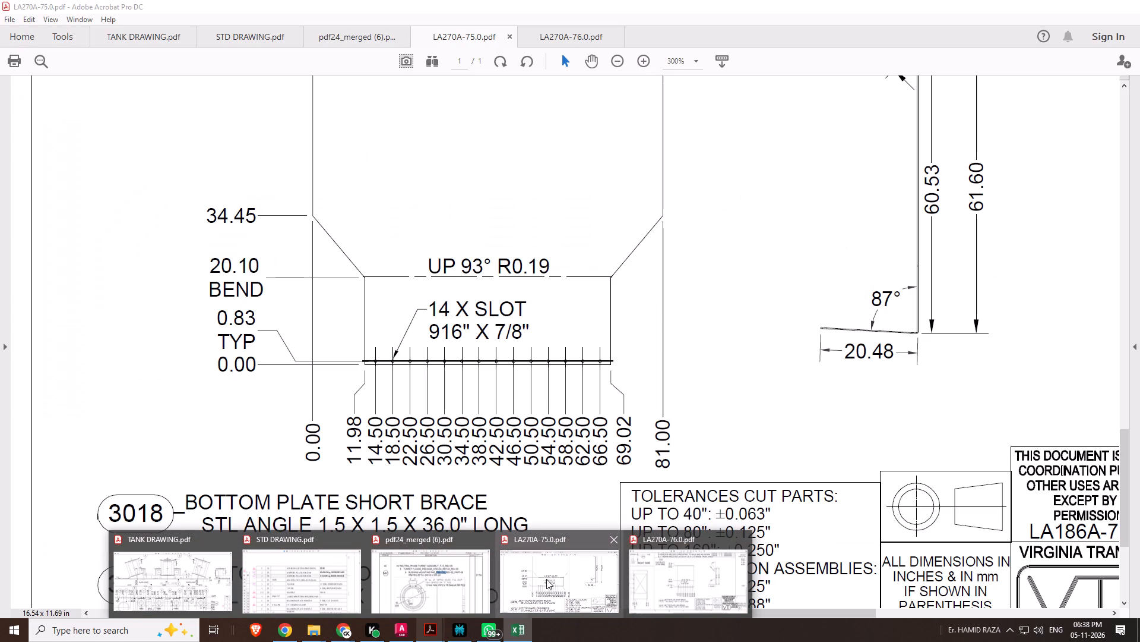
Check the top plate's item number in the LA270A-75.0 drawing and add 3003 to the item 35 description.
{"action": "left_click", "coordinate": [546, 579]}
{"action": "scroll", "coordinate": [542, 491], "scroll_direction": "up", "scroll_amount": 6}
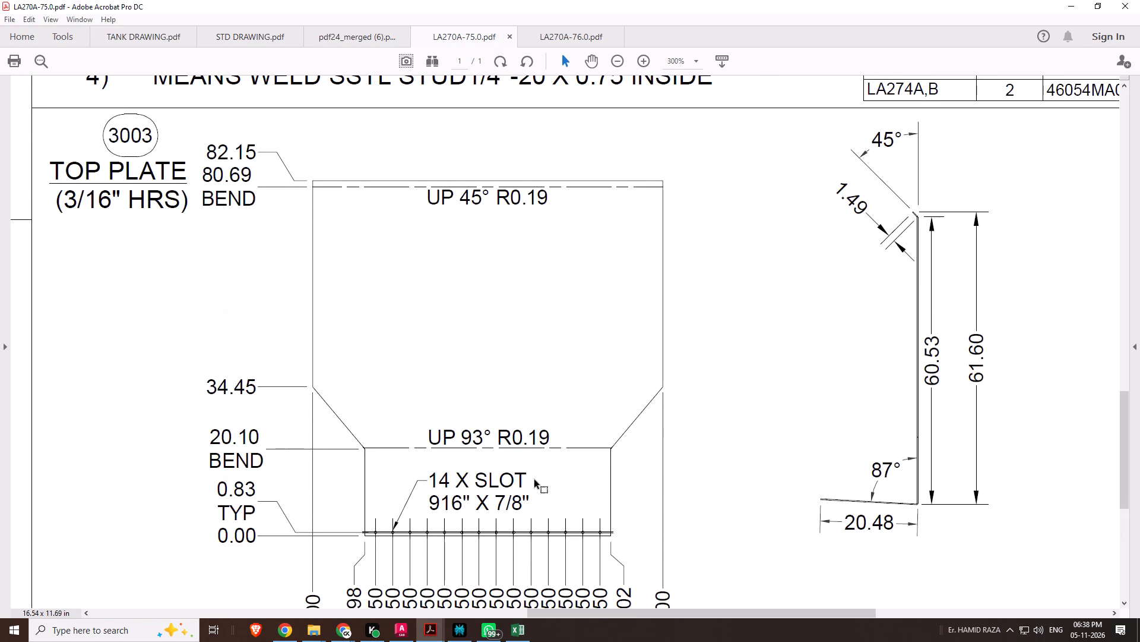
{"action": "scroll", "coordinate": [512, 416], "scroll_direction": "down", "scroll_amount": 1}
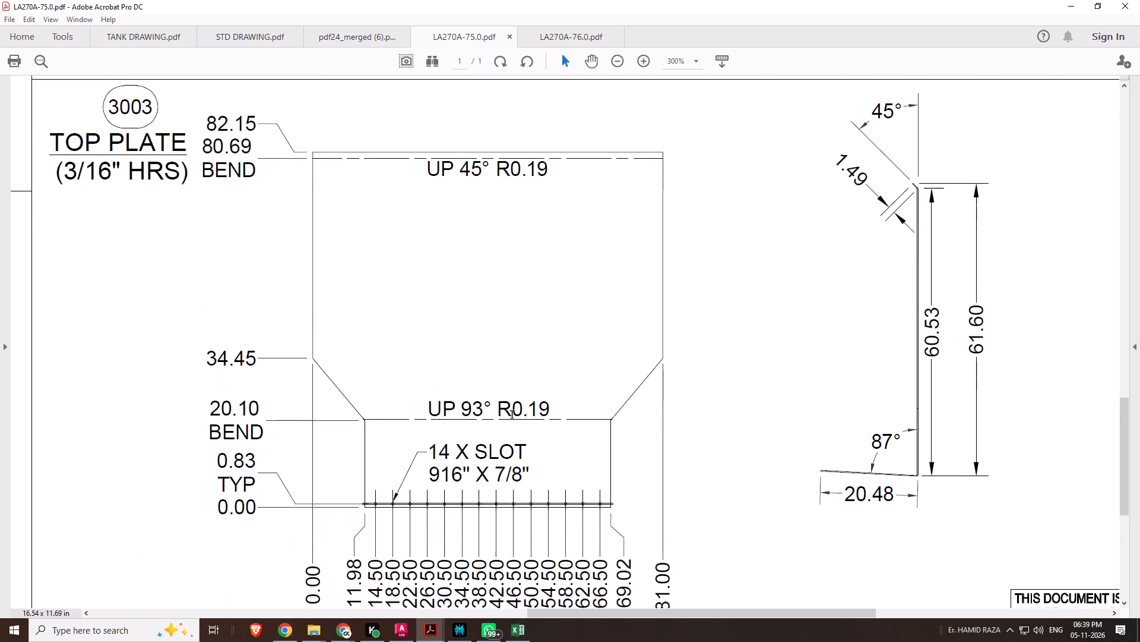
{"action": "scroll", "coordinate": [512, 416], "scroll_direction": "down", "scroll_amount": 2}
{"action": "scroll", "coordinate": [512, 416], "scroll_direction": "up", "scroll_amount": 3}
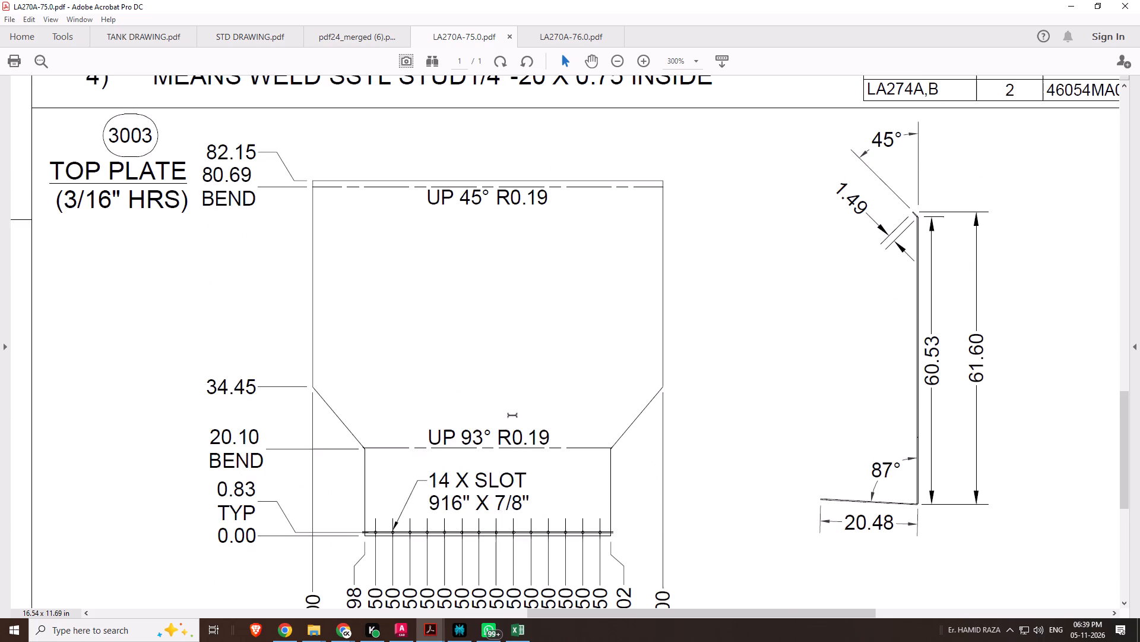
{"action": "scroll", "coordinate": [512, 416], "scroll_direction": "down", "scroll_amount": 7}
{"action": "scroll", "coordinate": [465, 345], "scroll_direction": "down", "scroll_amount": 1, "text": "ctrl"}
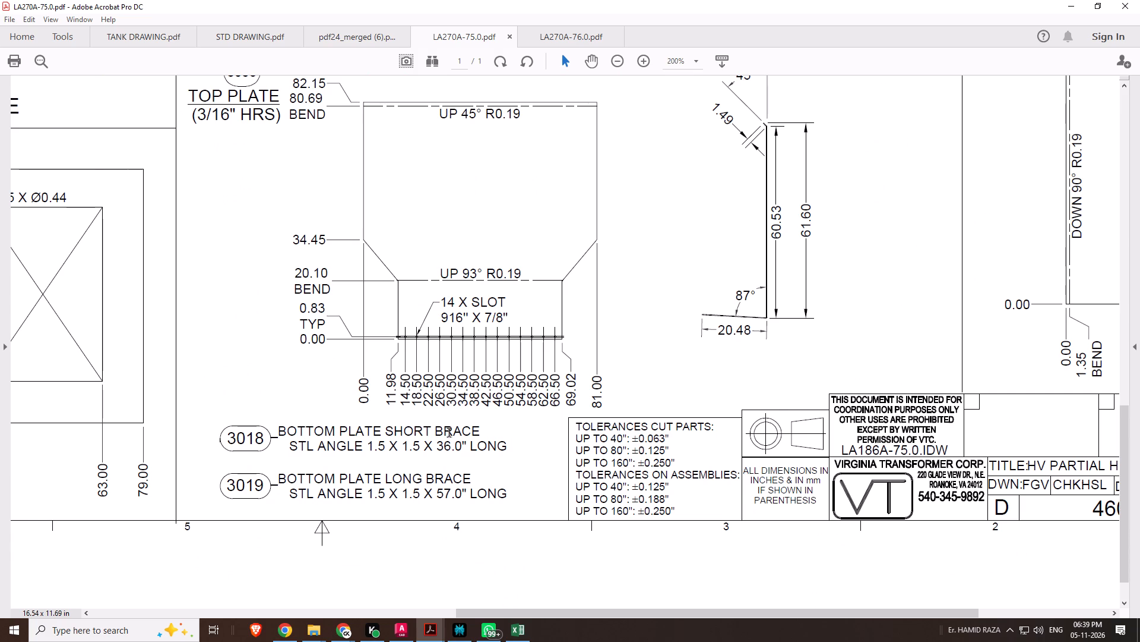
{"action": "left_click", "coordinate": [515, 634]}
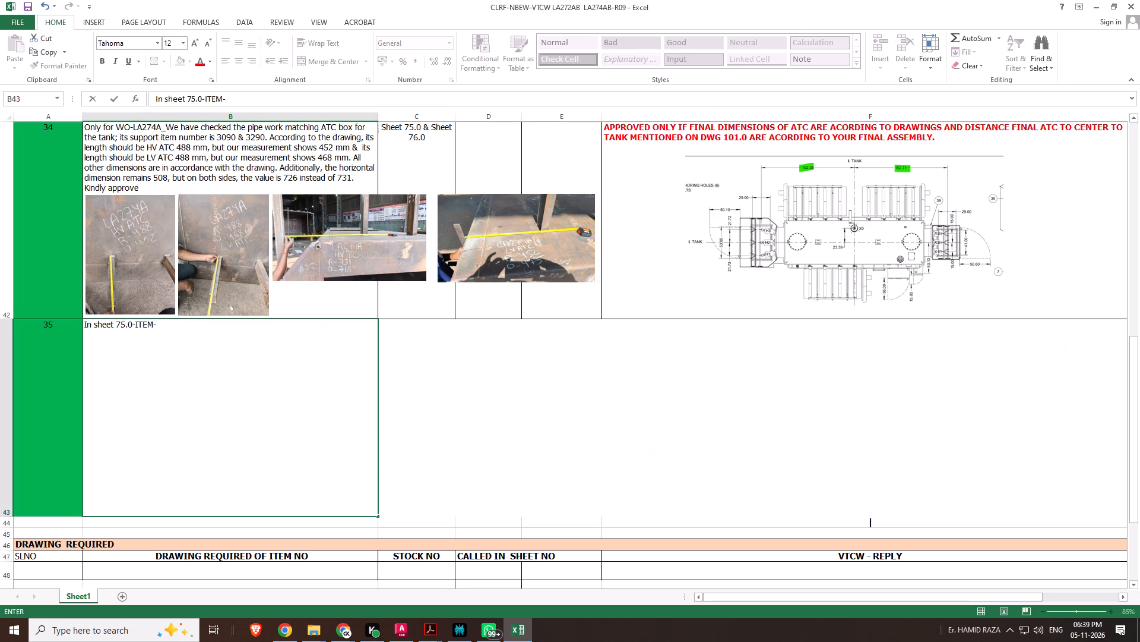
{"action": "type", "text": "3003"}
Append "And" to the item 35 description, followed by a copy of its "sheet 75.0-ITEM-3003" text.
{"action": "left_click_drag", "start_coordinate": [177, 329], "coordinate": [116, 329]}
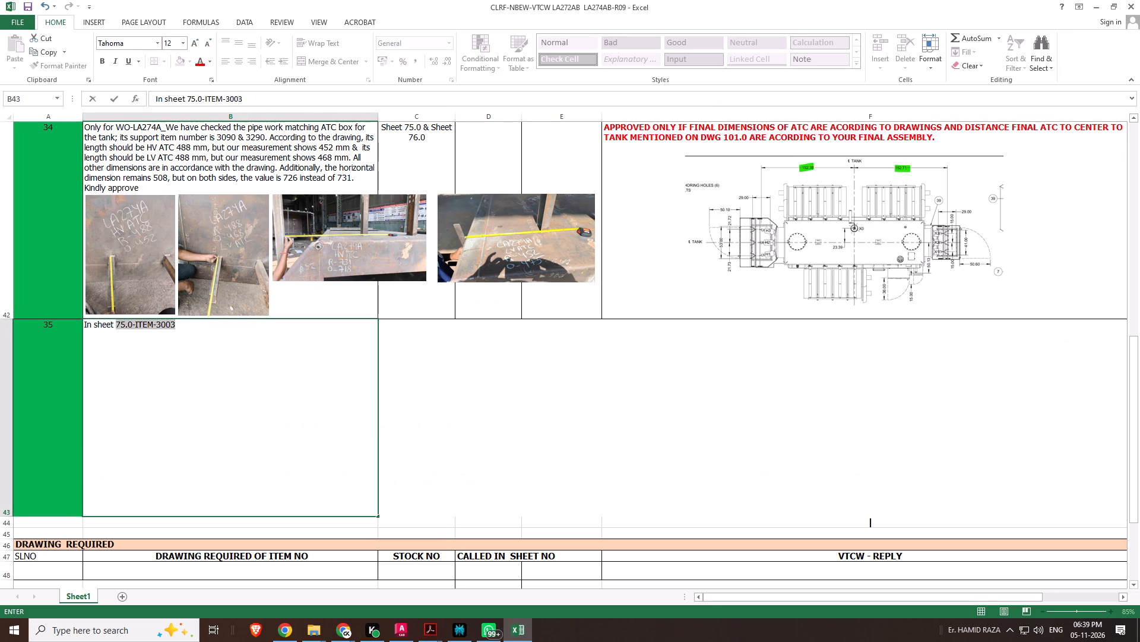
{"action": "left_click_drag", "start_coordinate": [116, 329], "coordinate": [98, 330]}
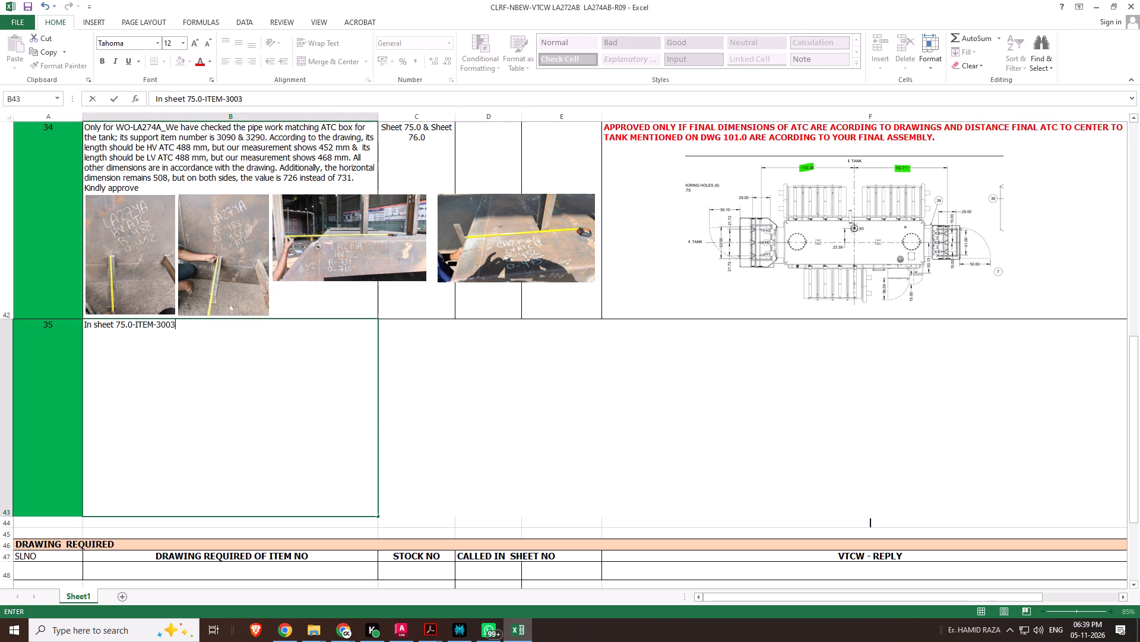
{"action": "left_click_drag", "start_coordinate": [176, 327], "coordinate": [96, 329]}
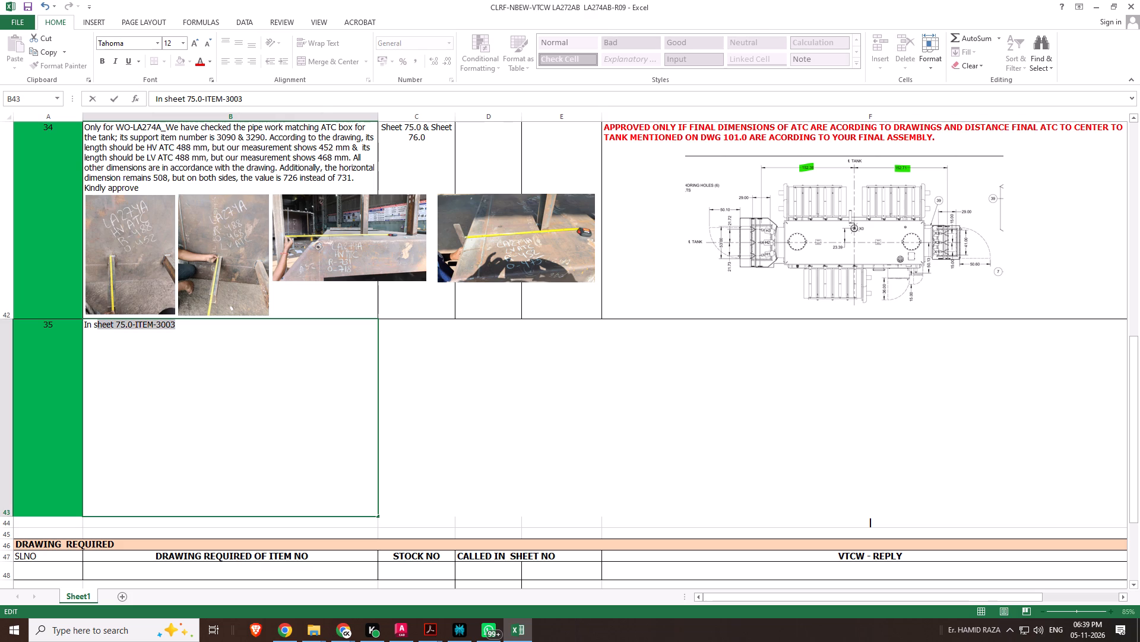
{"action": "left_click_drag", "start_coordinate": [96, 329], "coordinate": [94, 329]}
{"action": "key", "text": "ctrl+c"}
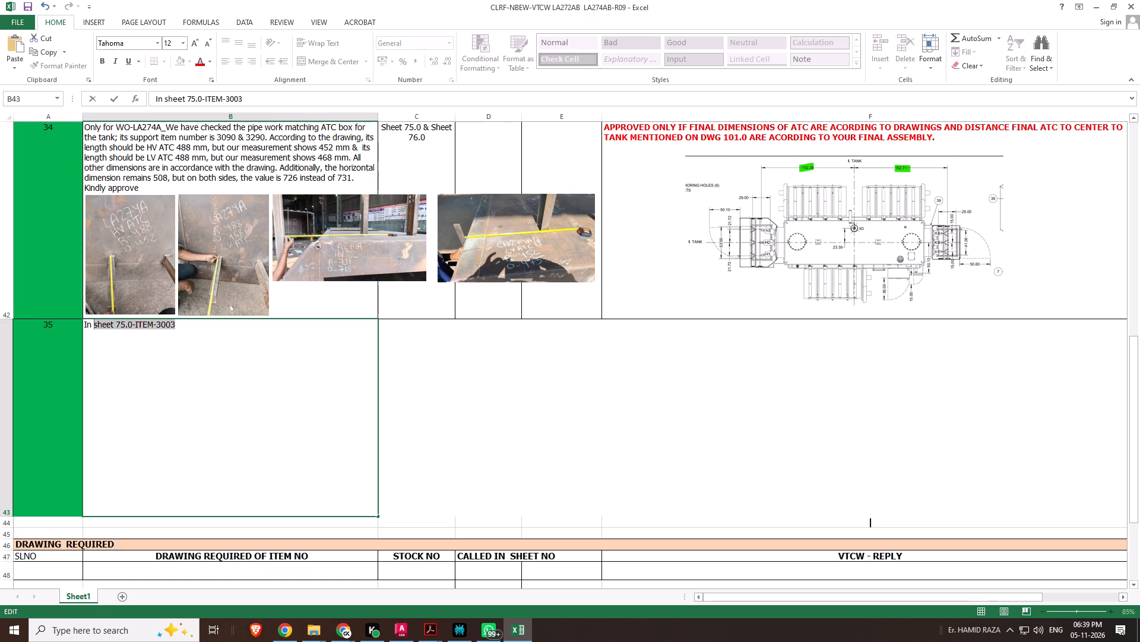
{"action": "left_click", "coordinate": [186, 330]}
{"action": "key", "text": "space"}
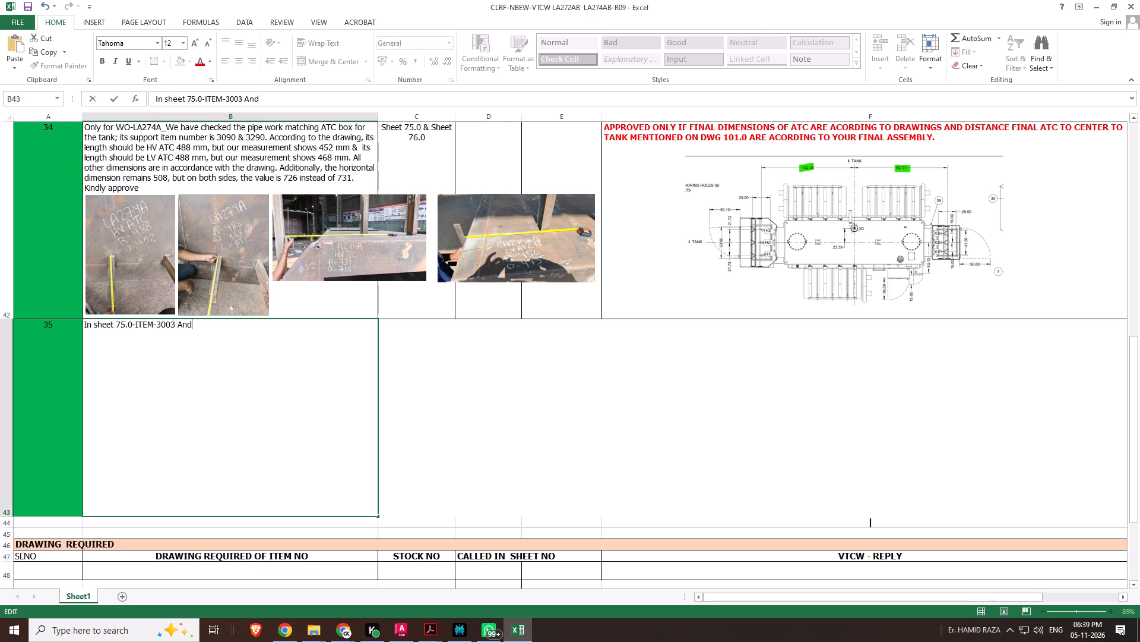
{"action": "key", "text": "space"}
{"action": "key", "text": "ctrl+v"}
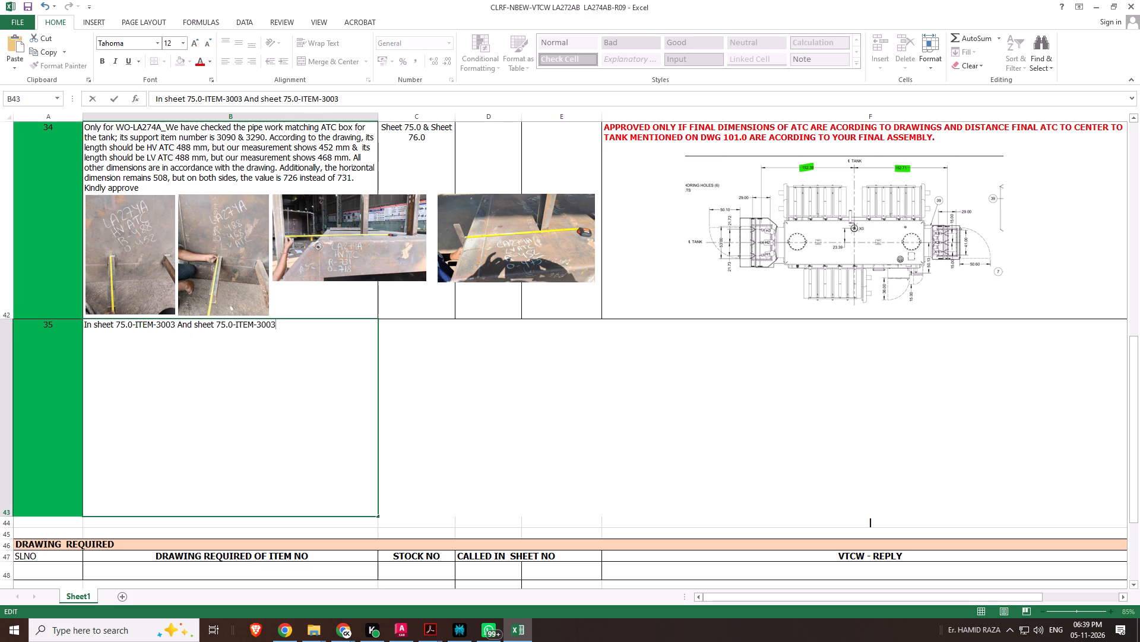
Change the second sheet reference in the item 35 description to 76.0.
{"action": "left_click", "coordinate": [223, 326]}
{"action": "key", "text": "Right"}
{"action": "key", "text": "BackSpace"}
{"action": "key", "text": "6"}
Check the top plate's item number in the LA270A-76.0 drawing and change the second item reference to 3203.
{"action": "left_click", "coordinate": [424, 627]}
{"action": "left_click", "coordinate": [677, 581]}
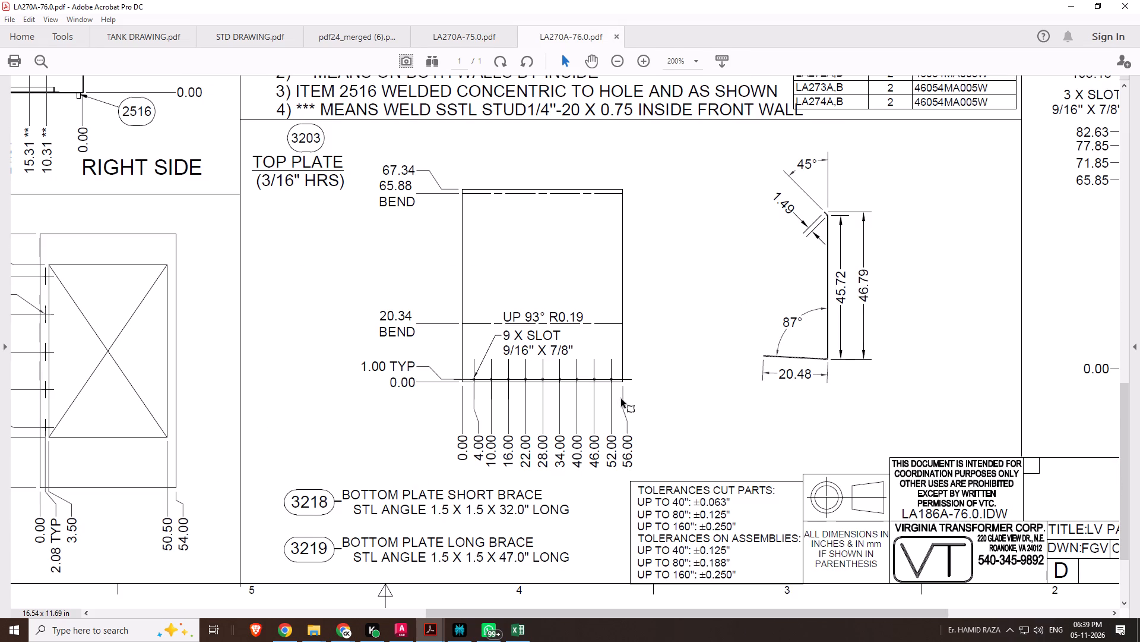
{"action": "left_click", "coordinate": [515, 624]}
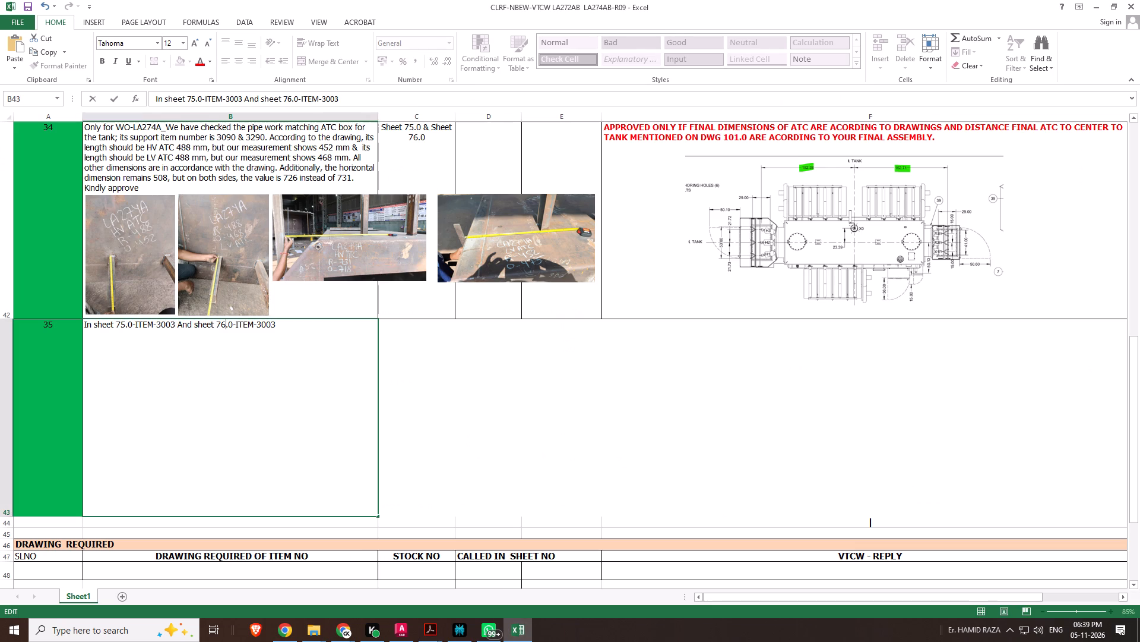
{"action": "left_click", "coordinate": [274, 331]}
{"action": "left_click", "coordinate": [264, 331]}
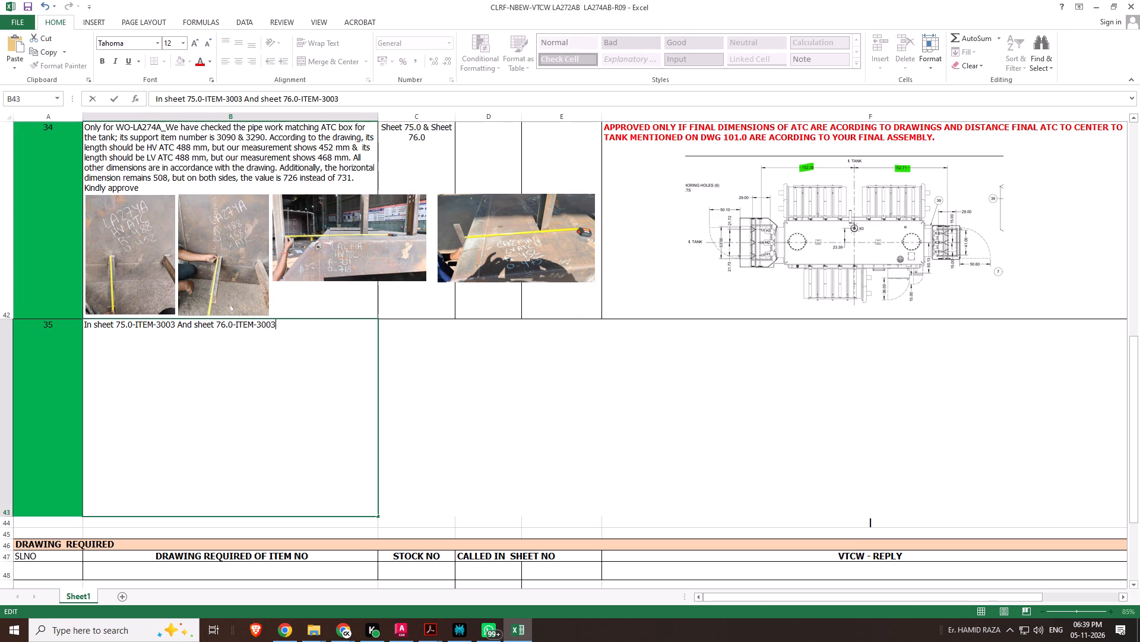
{"action": "left_click", "coordinate": [264, 327]}
{"action": "key", "text": "BackSpace"}
{"action": "key", "text": "2"}
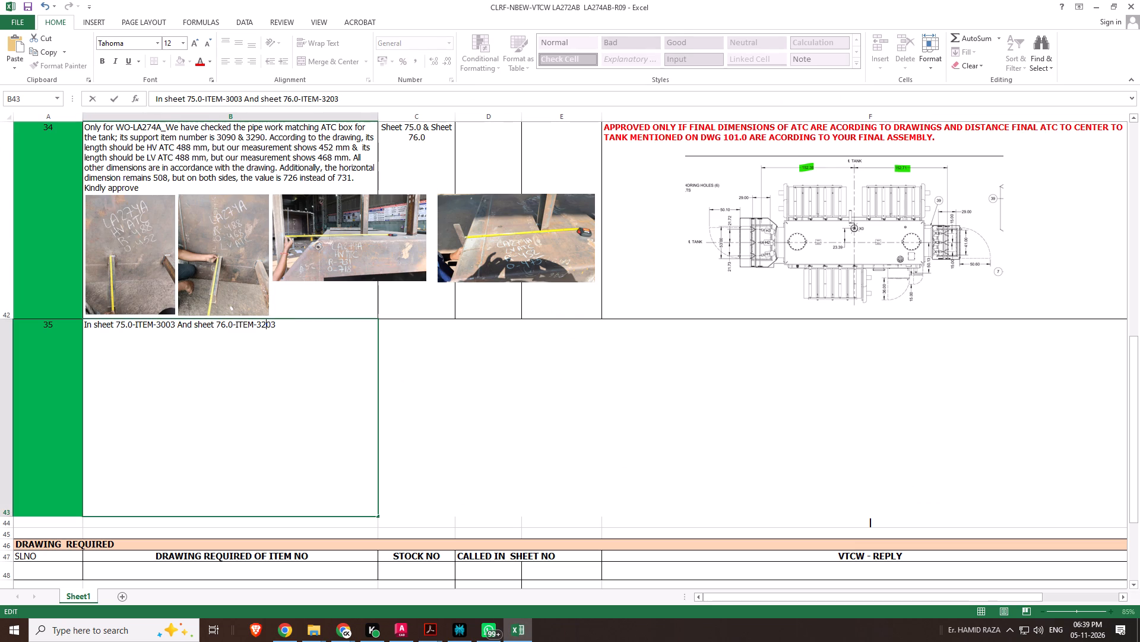
{"action": "left_click", "coordinate": [290, 336]}
Continue the item 35 description after "ITEM-3203" with the text "Given slot size in leght is".
{"action": "key", "text": "space"}
{"action": "key", "text": "g"}
{"action": "type", "text": "n slot size"}
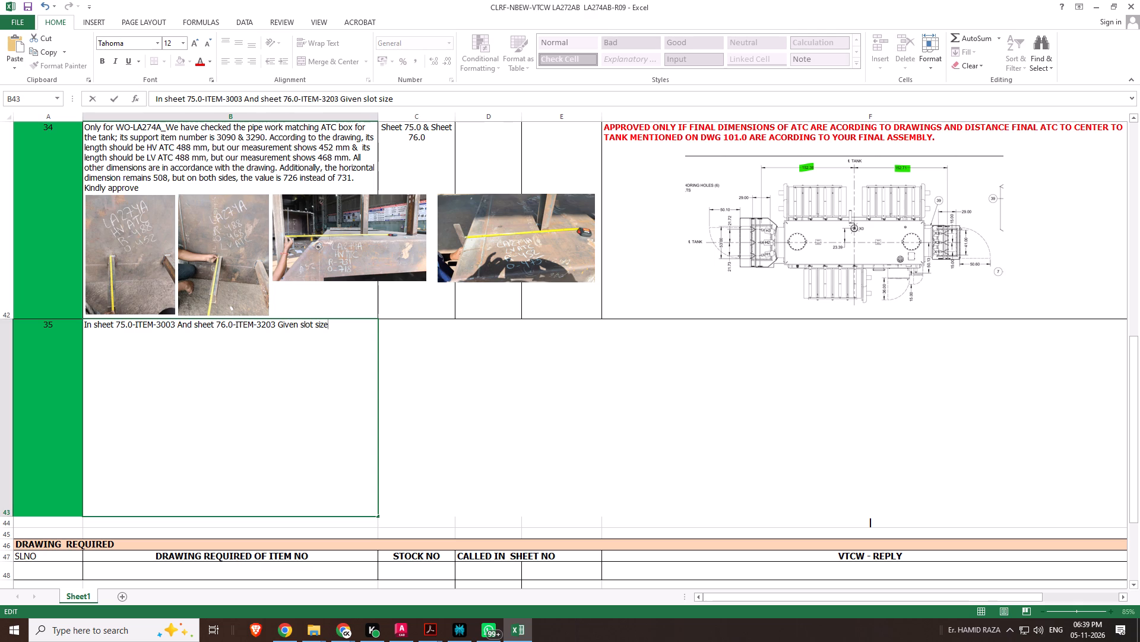
{"action": "key", "text": "space"}
{"action": "type", "text": "in leght"}
{"action": "key", "text": "space"}
{"action": "type", "text": "is"}
{"action": "key", "text": "space"}
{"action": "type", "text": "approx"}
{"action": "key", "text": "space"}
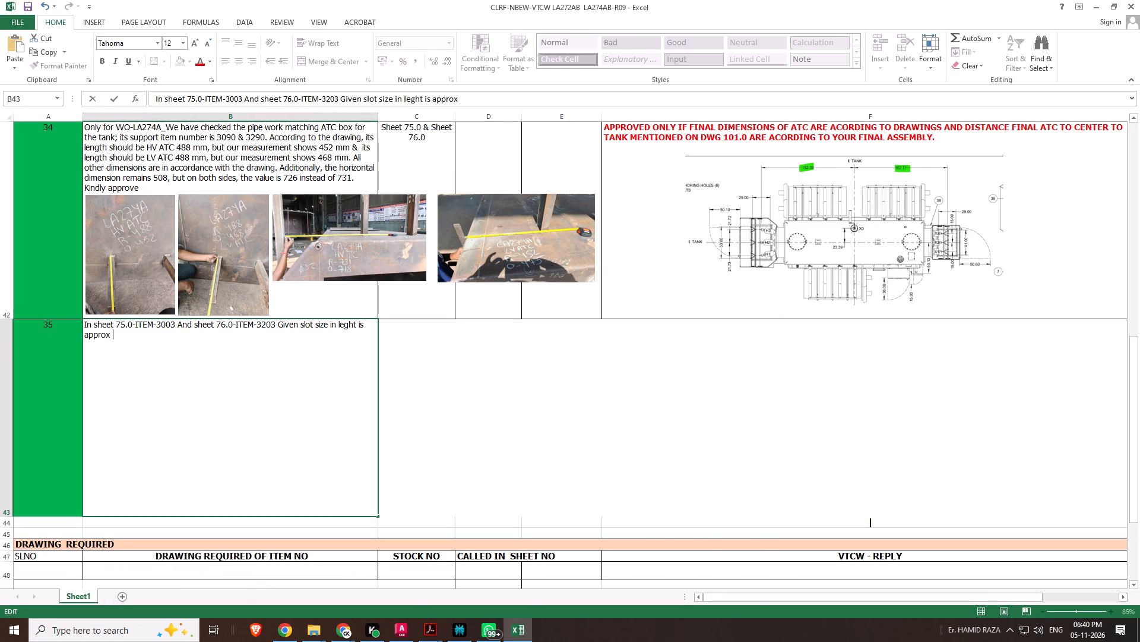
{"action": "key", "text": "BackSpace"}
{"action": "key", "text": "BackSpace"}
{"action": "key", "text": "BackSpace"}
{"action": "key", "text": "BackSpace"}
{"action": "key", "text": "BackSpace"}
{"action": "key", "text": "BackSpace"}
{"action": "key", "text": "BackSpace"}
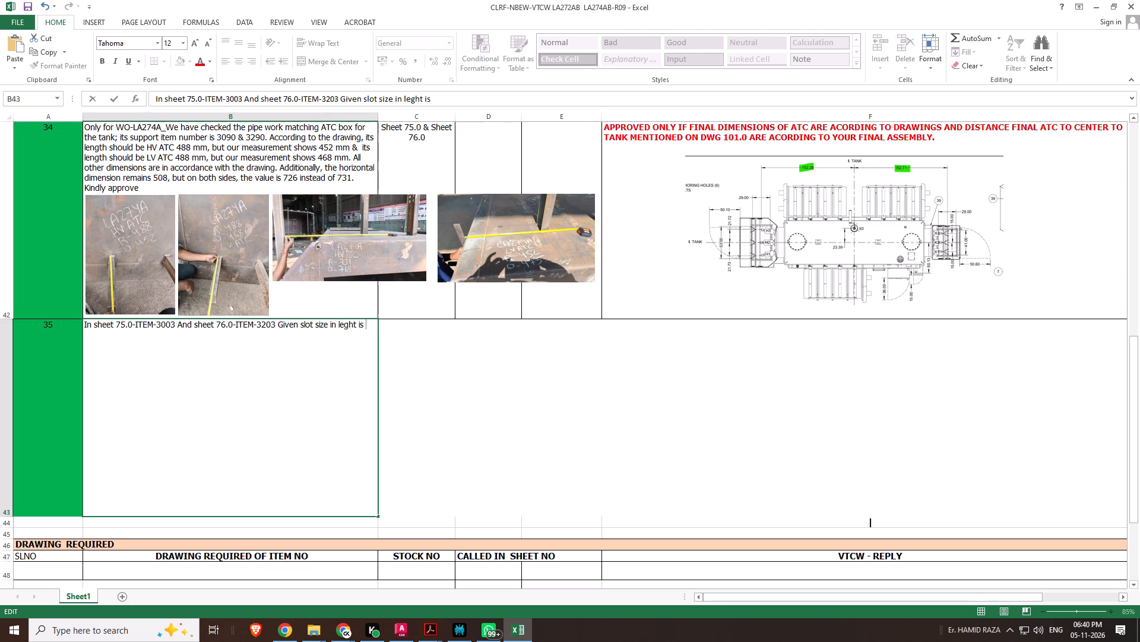
Add the slot length to the item 35 description as "7/8" guven which is approx 22.22 mm".
{"action": "type", "text": "7/"}
{"action": "key", "text": "8"}
{"action": "key", "text": "shift+quotedbl"}
{"action": "key", "text": "space"}
{"action": "type", "text": "guven"}
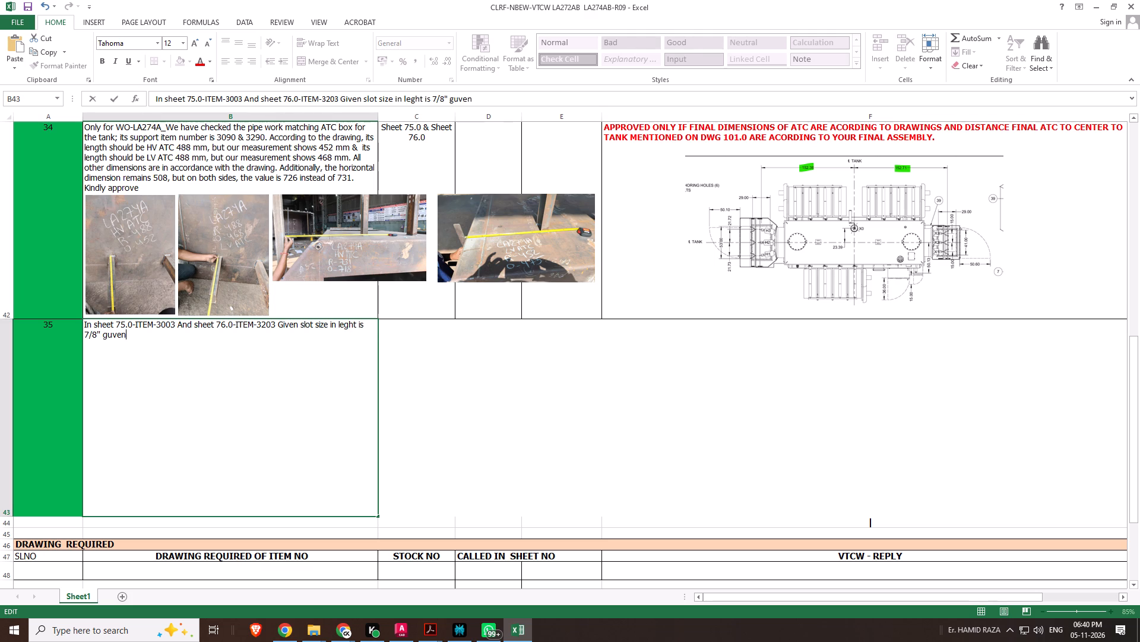
{"action": "key", "text": "space"}
{"action": "type", "text": "whic i"}
{"action": "type", "text": "s a"}
{"action": "type", "text": "pprox"}
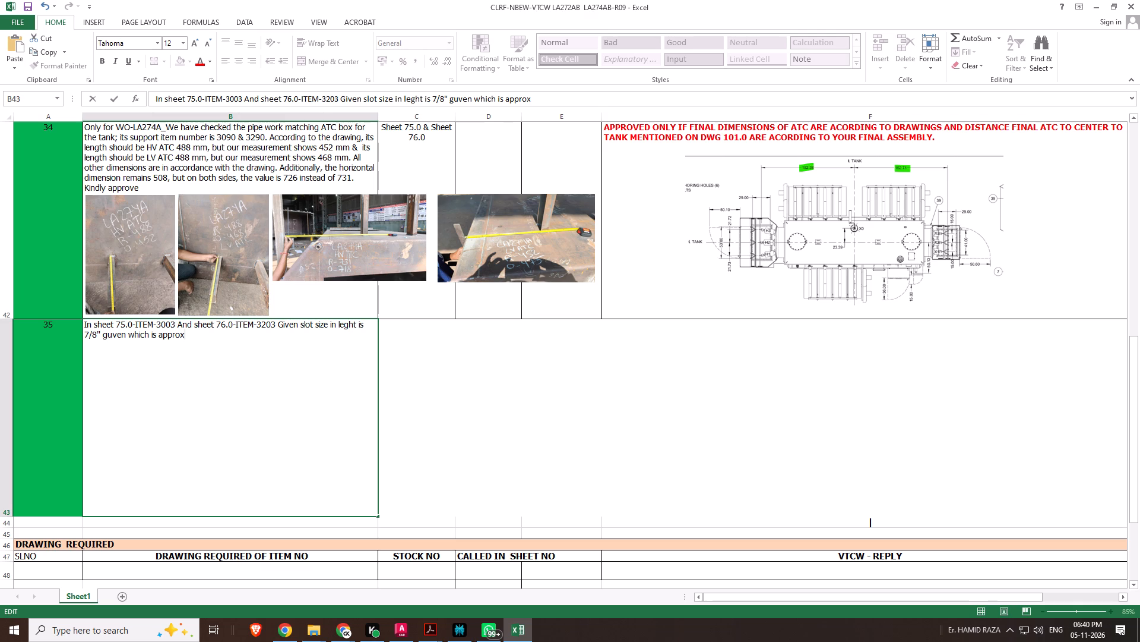
{"action": "key", "text": "space"}
{"action": "type", "text": "22."}
{"action": "type", "text": "22 mm"}
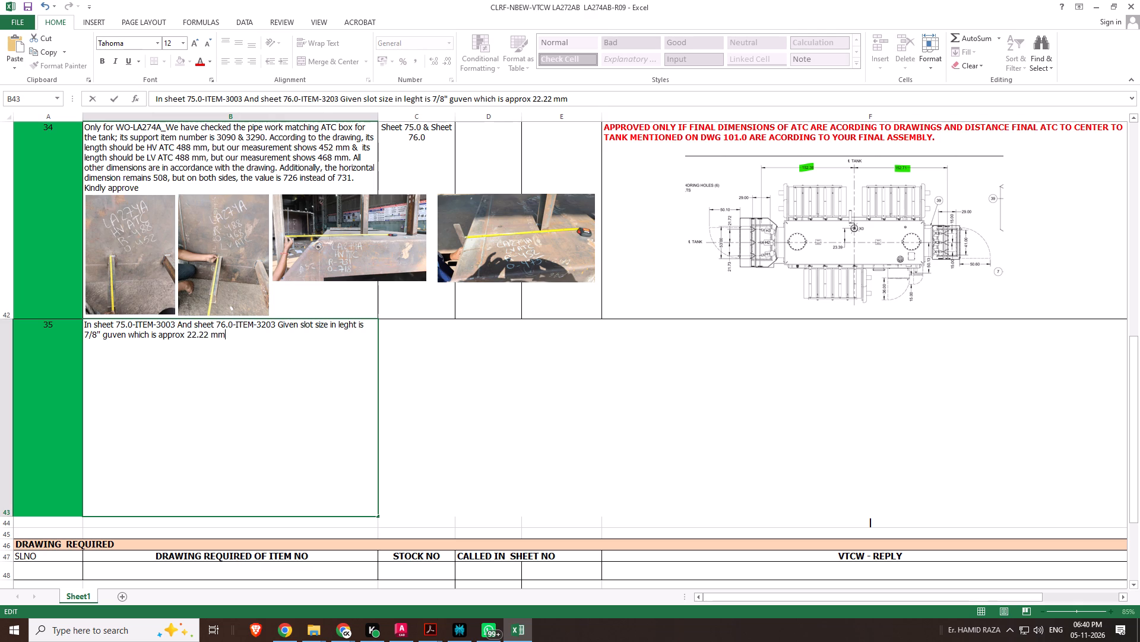
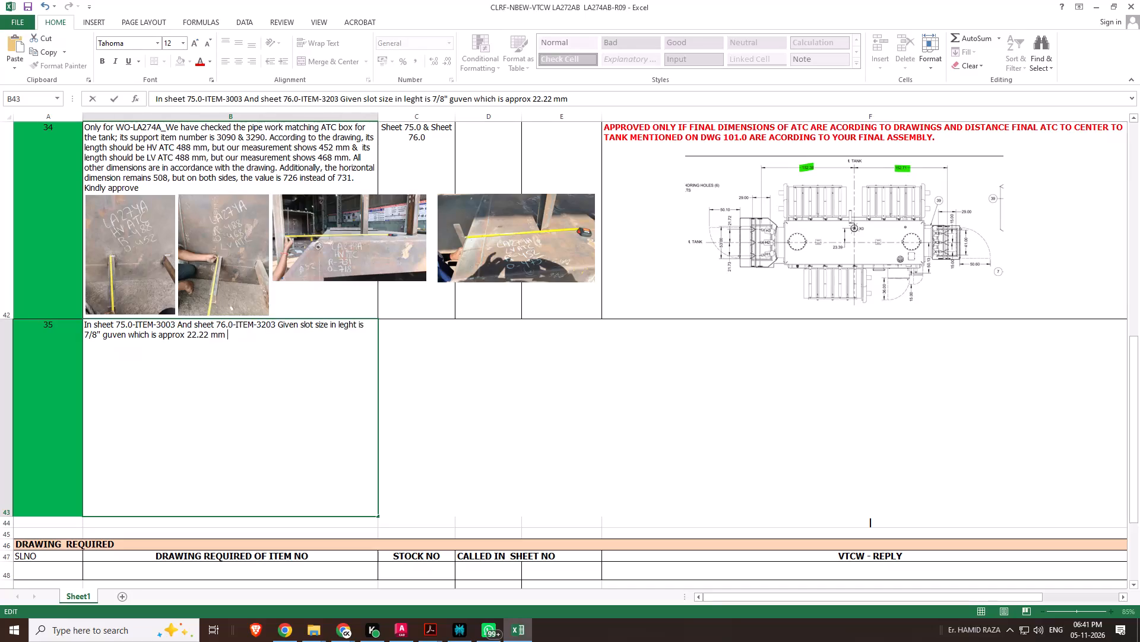
Continue the item 35 description with "so in making of slot the finishing cant achieve because it lenge and".
{"action": "type", "text": "so in p"}
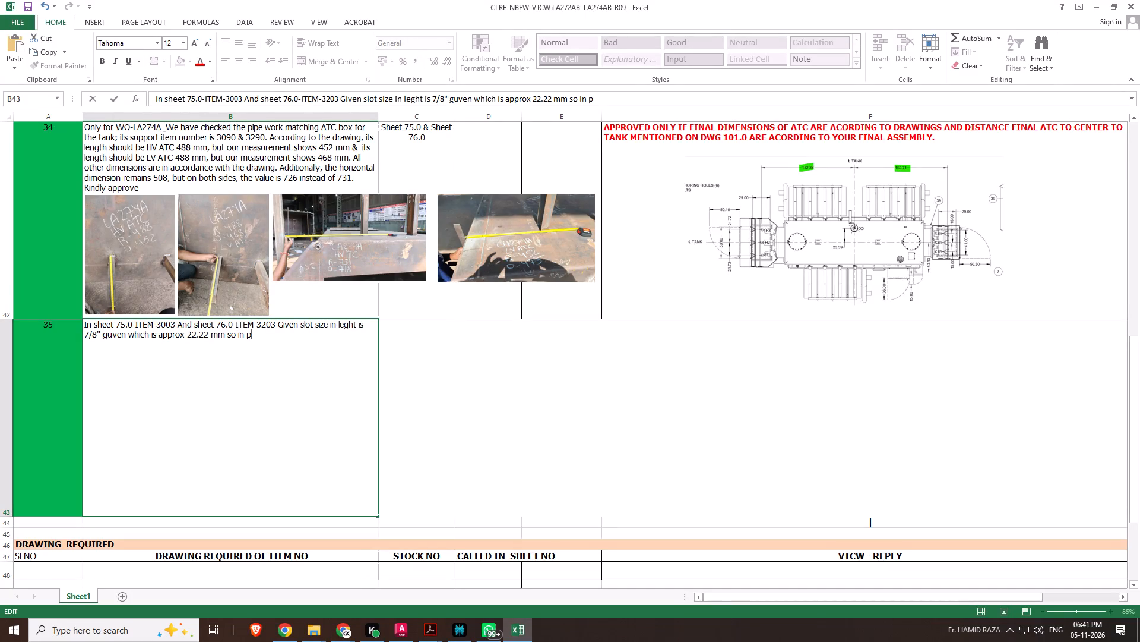
{"action": "key", "text": "BackSpace"}
{"action": "type", "text": "making o"}
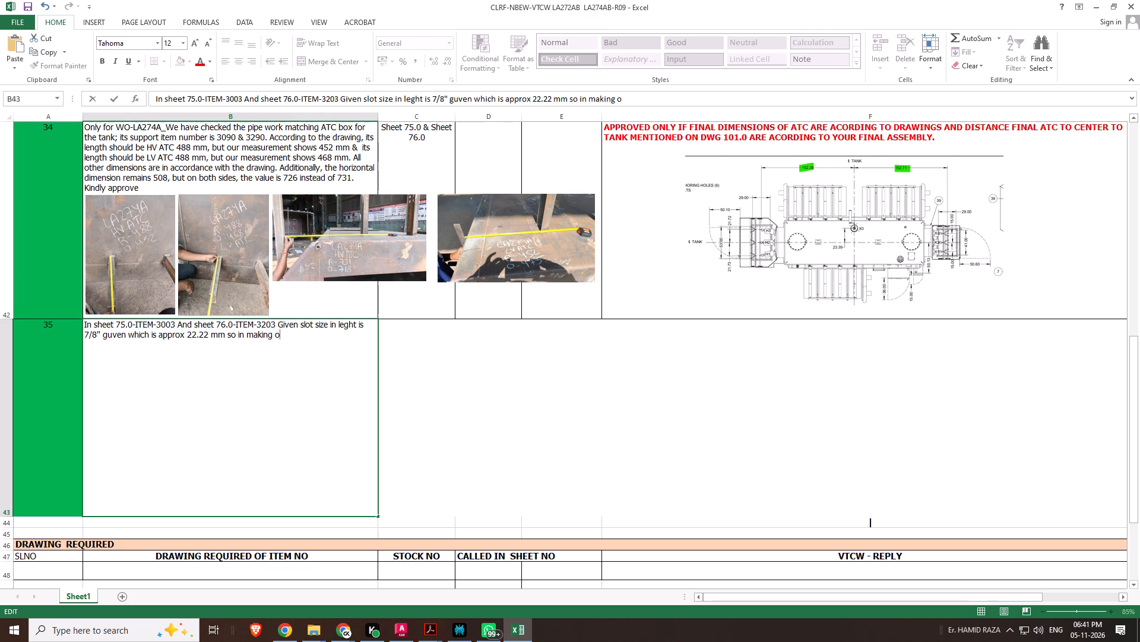
{"action": "type", "text": "f slot"}
{"action": "key", "text": "space"}
{"action": "type", "text": "the fini"}
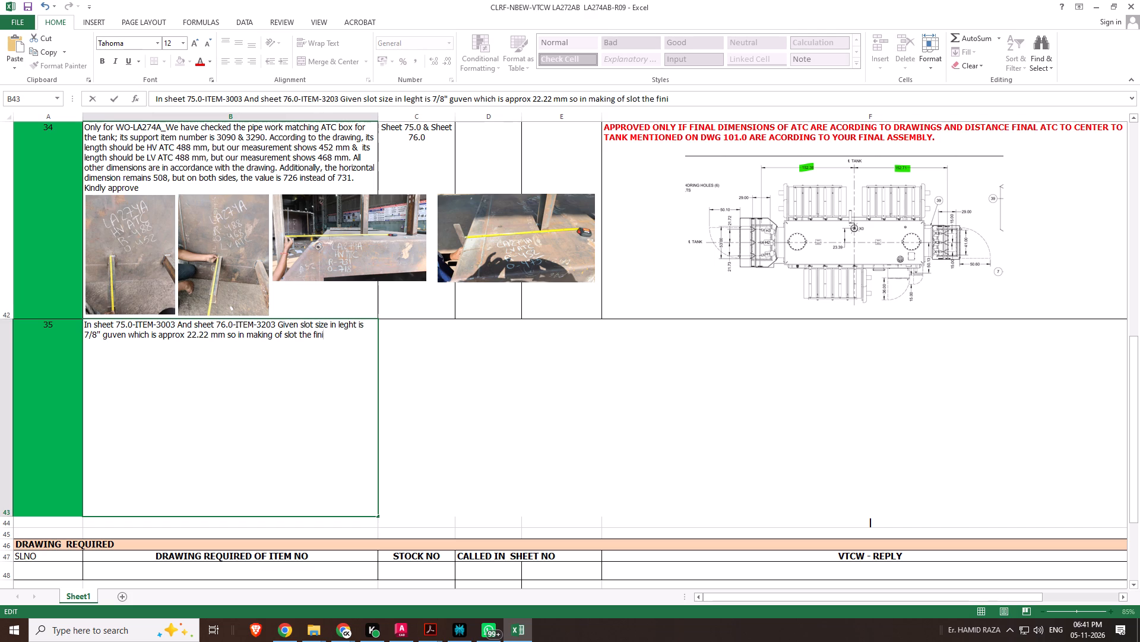
{"action": "type", "text": "shing cant"}
{"action": "key", "text": "space"}
{"action": "type", "text": "achieve bec"}
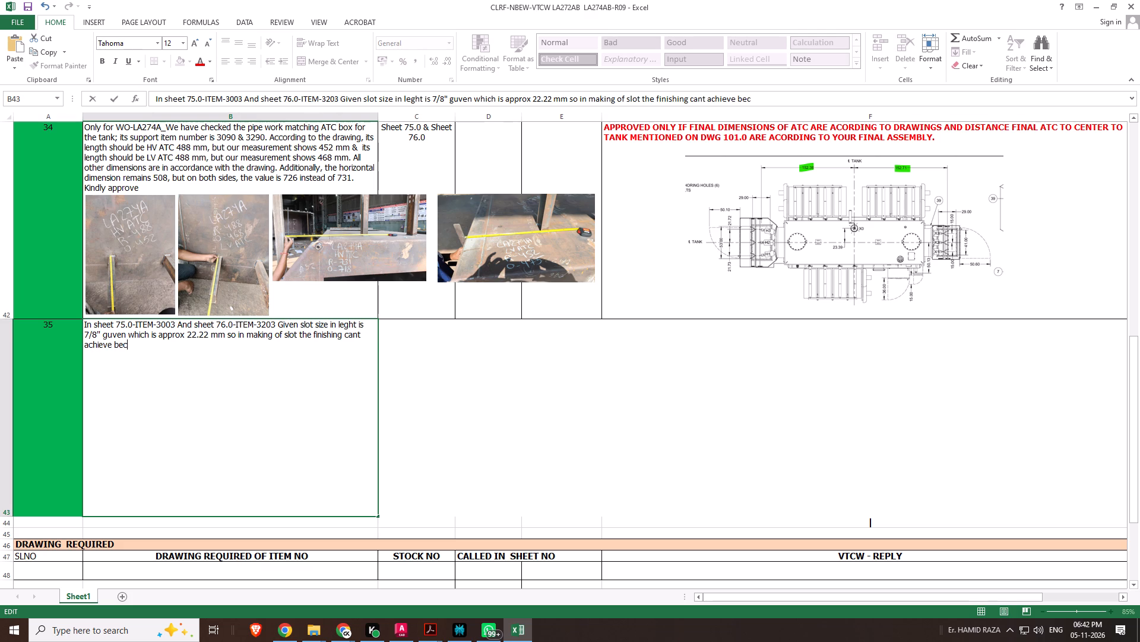
{"action": "type", "text": "ause"}
{"action": "key", "text": "space"}
{"action": "key", "text": "i"}
{"action": "type", "text": "t"}
{"action": "key", "text": "space"}
{"action": "type", "text": "lenge and"}
{"action": "key", "text": "space"}
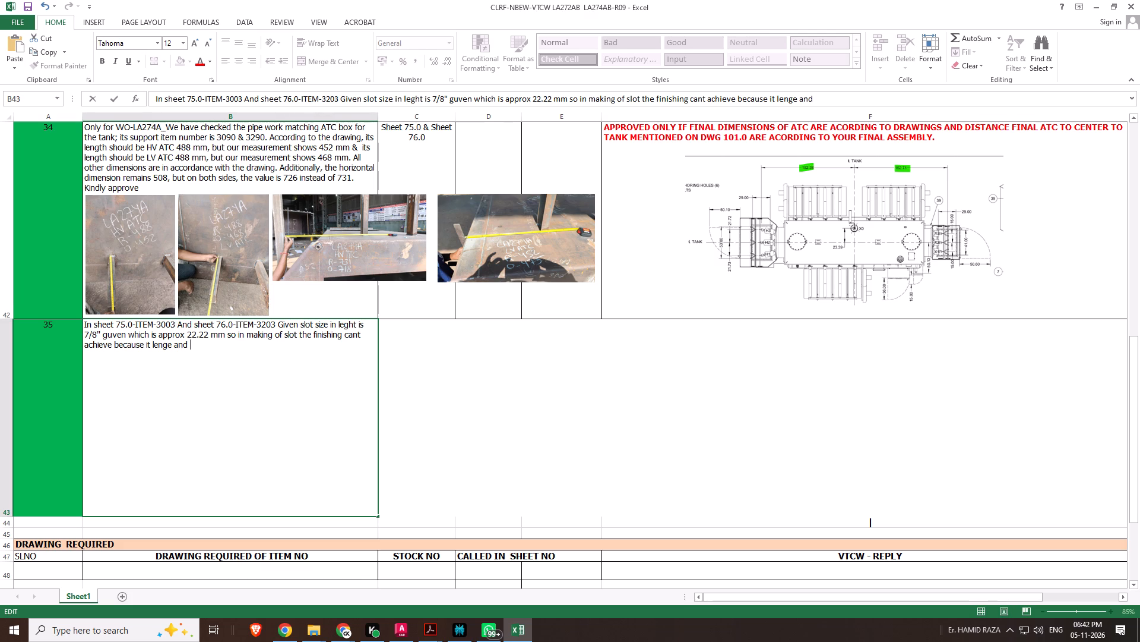
Delete the item 35 text that follows "22.22 mm so".
{"action": "left_click_drag", "start_coordinate": [193, 351], "coordinate": [189, 351]}
{"action": "left_click_drag", "start_coordinate": [189, 351], "coordinate": [185, 351]}
{"action": "left_click_drag", "start_coordinate": [187, 350], "coordinate": [221, 336]}
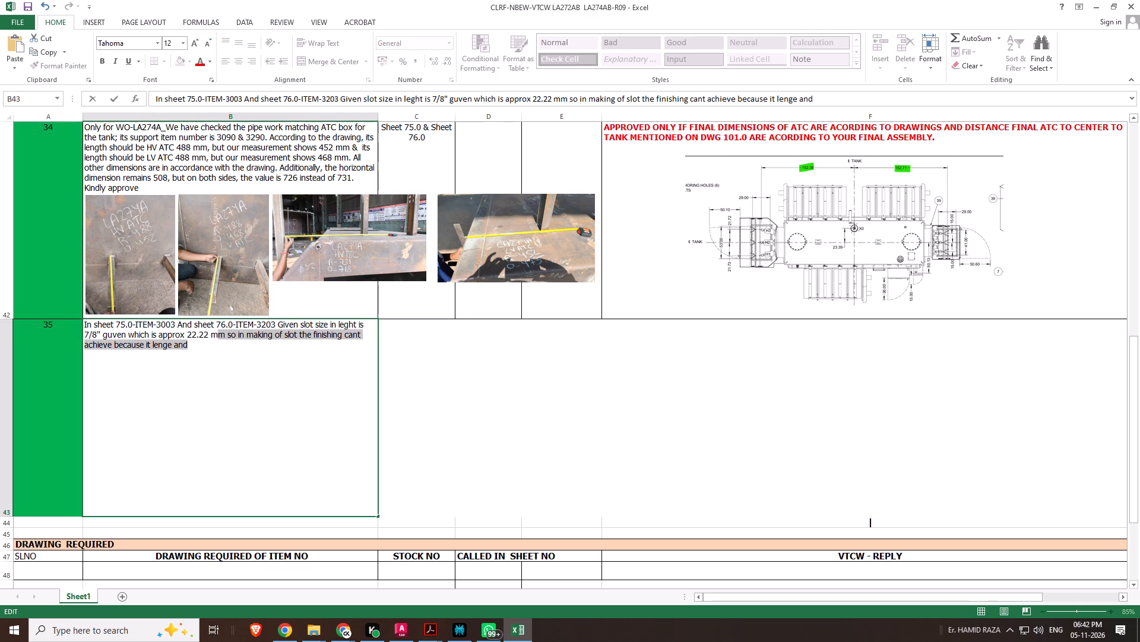
{"action": "left_click_drag", "start_coordinate": [221, 336], "coordinate": [233, 339]}
{"action": "left_click_drag", "start_coordinate": [233, 339], "coordinate": [237, 339]}
{"action": "key", "text": "BackSpace"}
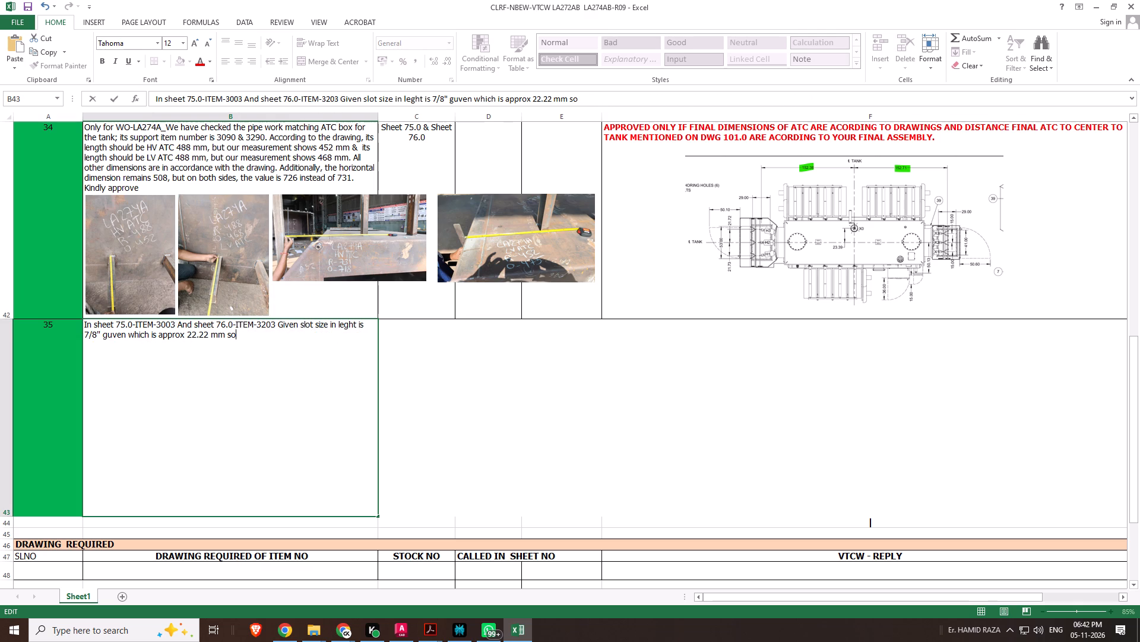
Continue the item 35 description after "so" with "making of this size slot with grinder".
{"action": "key", "text": "space"}
{"action": "type", "text": "making"}
{"action": "key", "text": "space"}
{"action": "type", "text": "of this s"}
{"action": "key", "text": "i"}
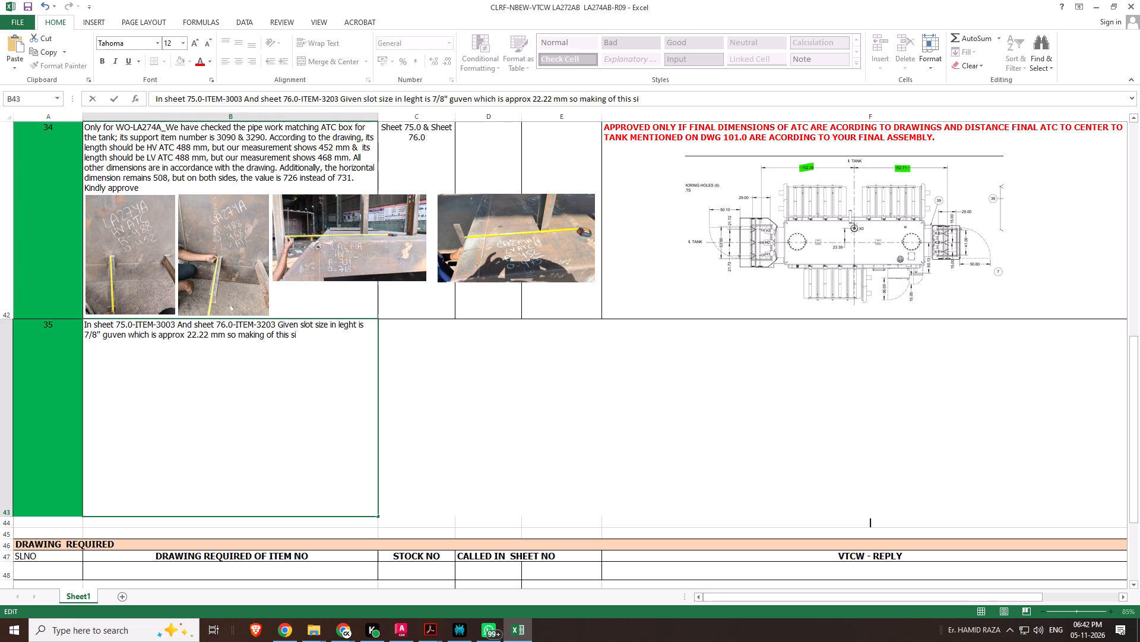
{"action": "type", "text": "ze"}
{"action": "key", "text": "space"}
{"action": "type", "text": "slot"}
{"action": "key", "text": "space"}
{"action": "type", "text": "with"}
{"action": "key", "text": "space"}
{"action": "type", "text": "gri"}
{"action": "type", "text": "nder"}
{"action": "key", "text": "space"}
Add "it is difficult to make finish slot so" to the item 35 description.
{"action": "type", "text": "it is difficult"}
{"action": "key", "text": "space"}
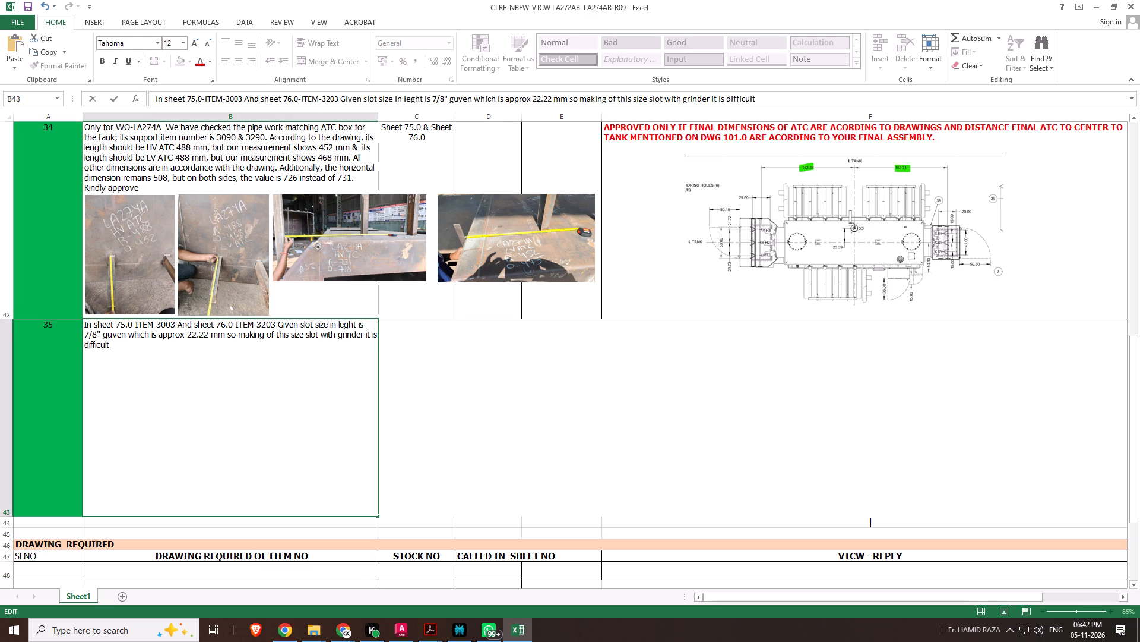
{"action": "type", "text": "to"}
{"action": "key", "text": "space"}
{"action": "type", "text": "make finish slot so"}
{"action": "key", "text": "space"}
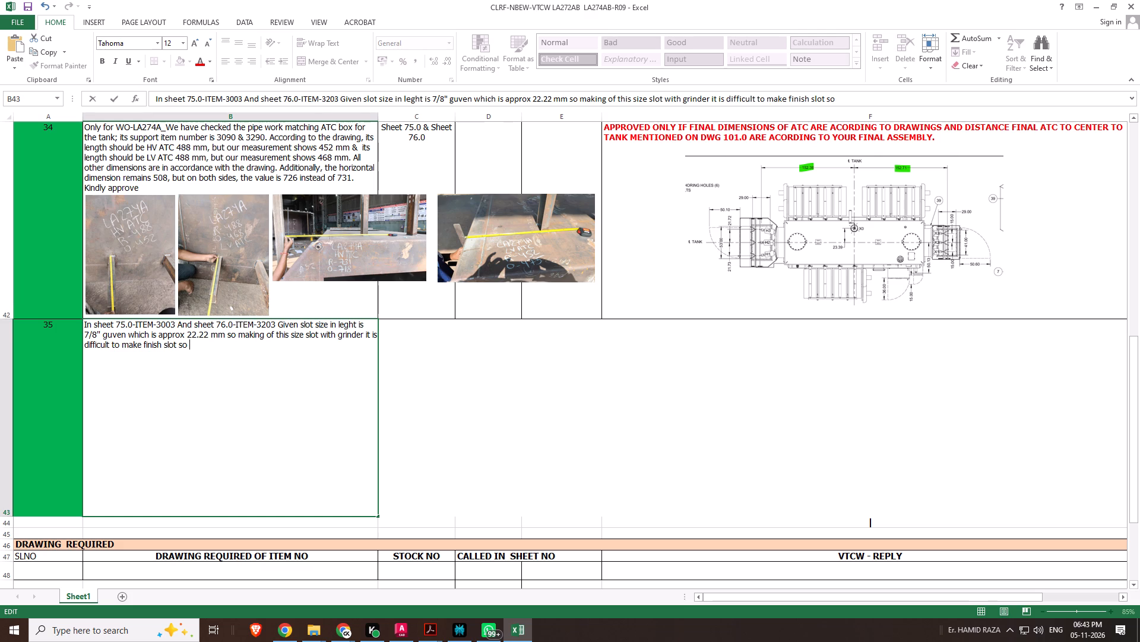
Add the slot length needed to the item 35 description as "we need atleast 30 mm length to run pin grinder properly".
{"action": "type", "text": "we need atleast 30"}
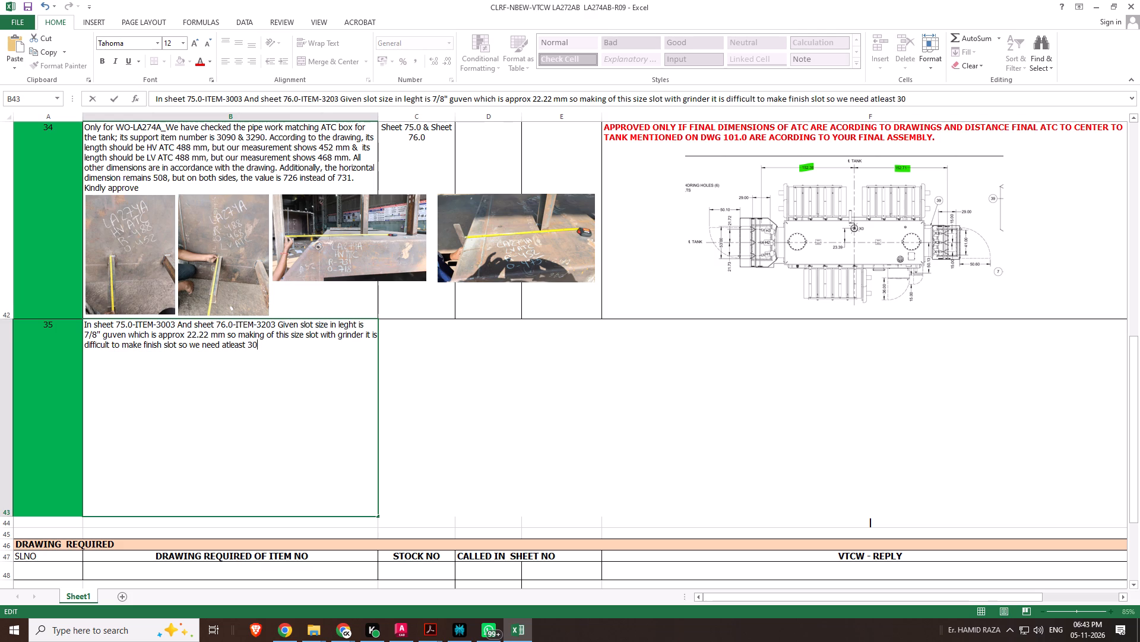
{"action": "key", "text": "m"}
{"action": "key", "text": "BackSpace"}
{"action": "key", "text": "space"}
{"action": "type", "text": "mm"}
{"action": "key", "text": "space"}
{"action": "type", "text": "length to"}
{"action": "key", "text": "space"}
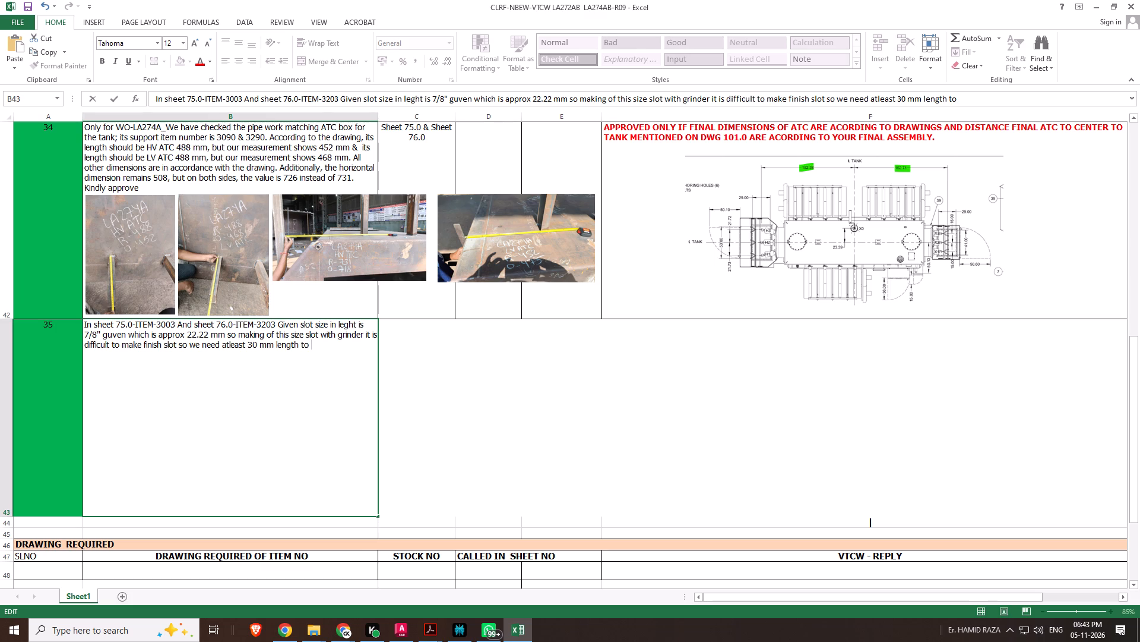
{"action": "type", "text": "run pin"}
{"action": "key", "text": "space"}
{"action": "type", "text": "grinder pro"}
{"action": "type", "text": "perly"}
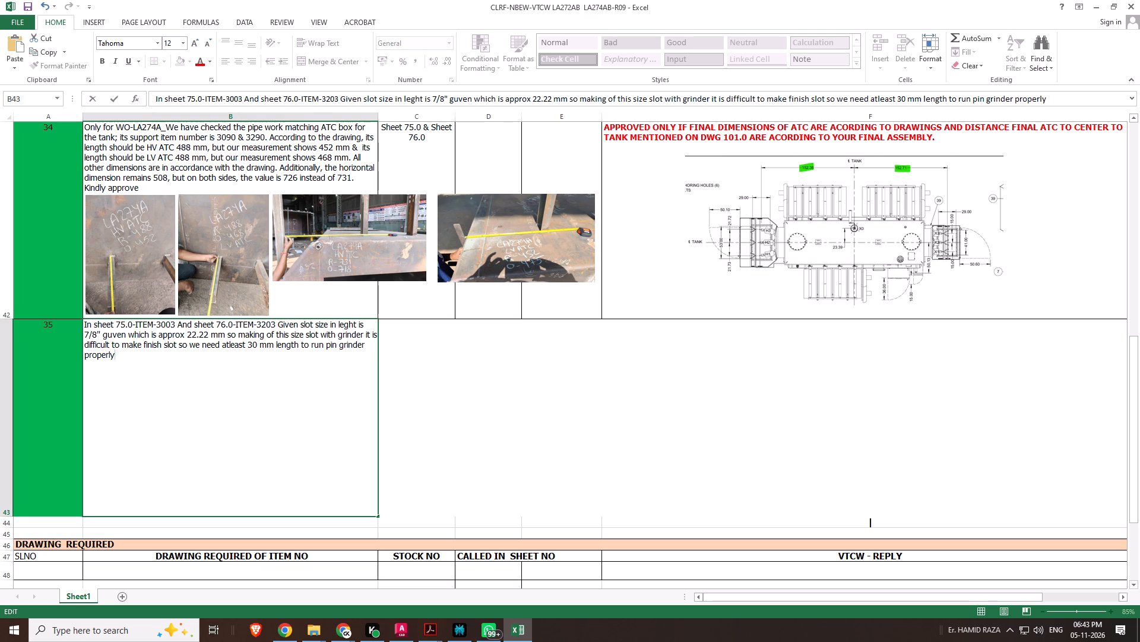
{"action": "key", "text": "space"}
Add the request "please allow the required size and also update in drawing" to the item 35 description.
{"action": "type", "text": "ples"}
{"action": "key", "text": "BackSpace"}
{"action": "type", "text": "as"}
{"action": "key", "text": "e"}
{"action": "key", "text": "space"}
{"action": "type", "text": "allow"}
{"action": "key", "text": "space"}
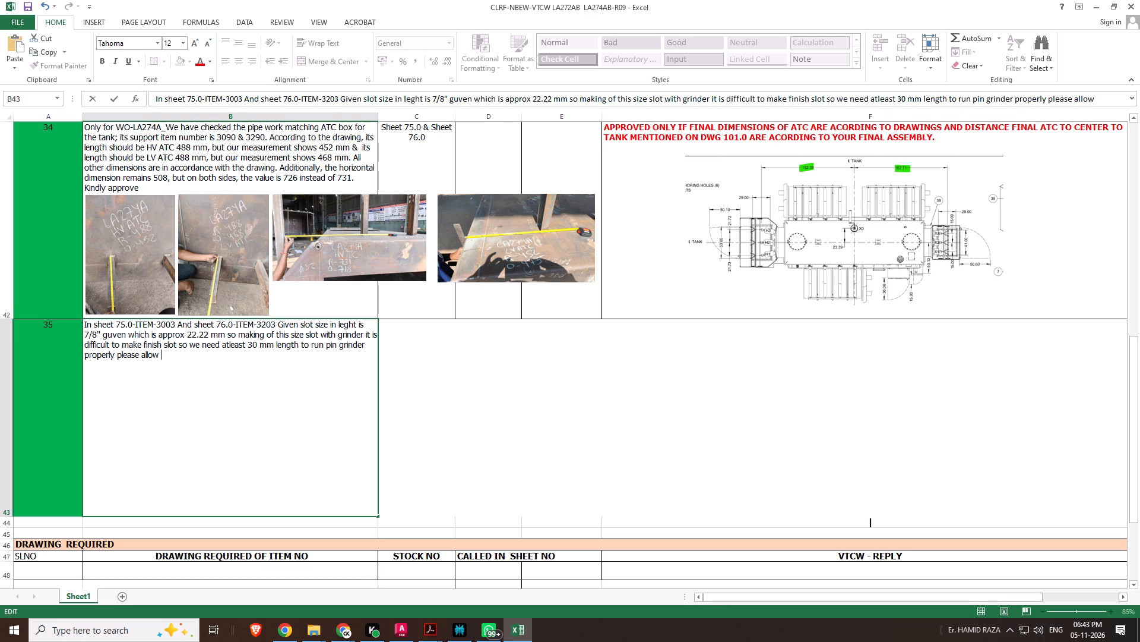
{"action": "key", "text": "t"}
{"action": "type", "text": "he"}
{"action": "key", "text": "space"}
{"action": "type", "text": "required size and"}
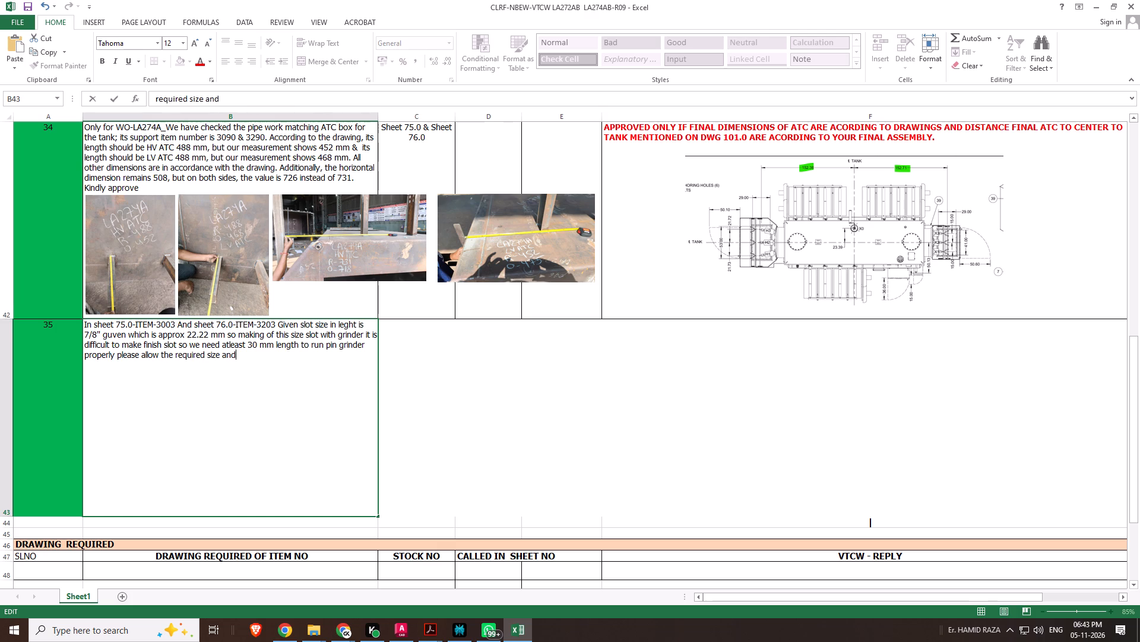
{"action": "key", "text": "space"}
{"action": "type", "text": "also"}
{"action": "key", "text": "space"}
{"action": "type", "text": "update in drawing"}
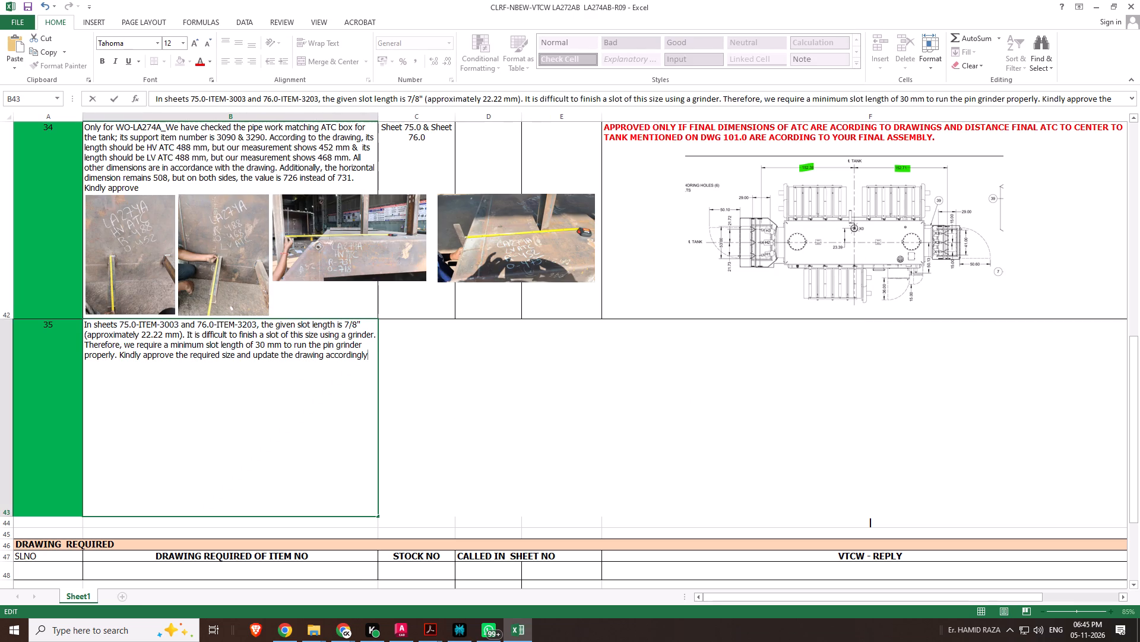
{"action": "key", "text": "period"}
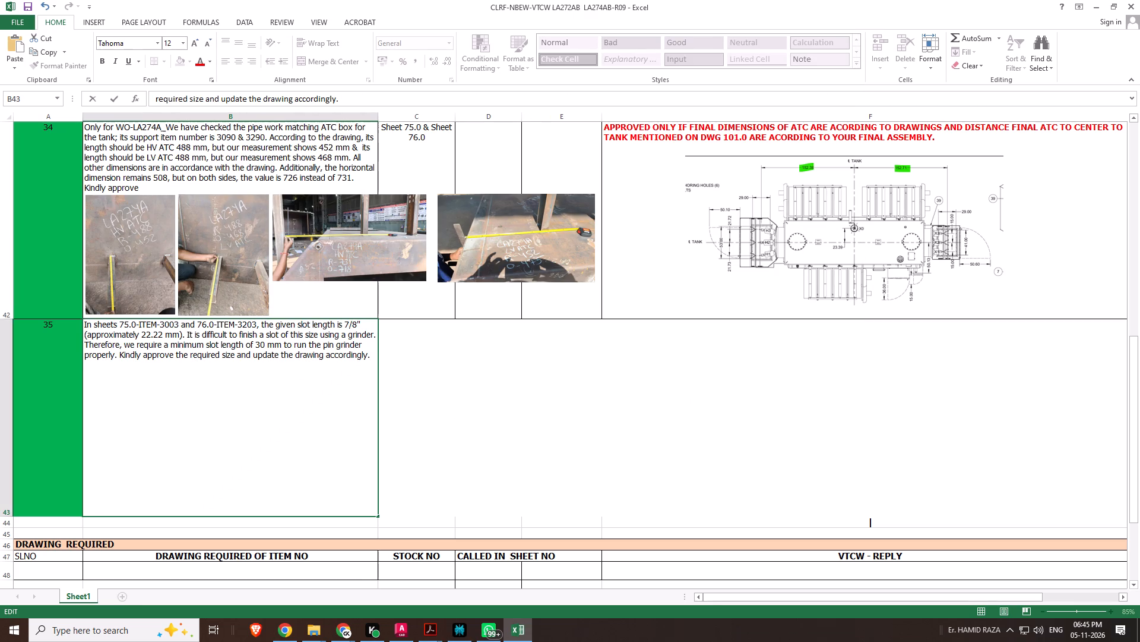
Take a snapshot of the 14 X SLOT detail with its dimensions on top plate 3003 in LA270A-75.0.pdf.
{"action": "left_click", "coordinate": [430, 624]}
{"action": "left_click", "coordinate": [537, 571]}
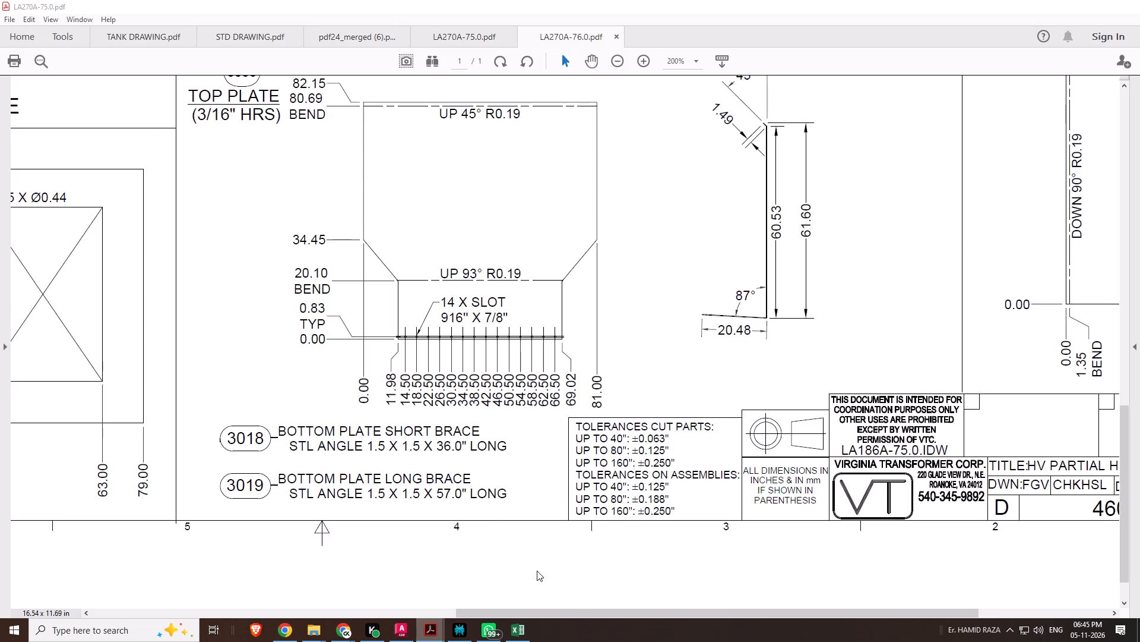
{"action": "left_click", "coordinate": [403, 59]}
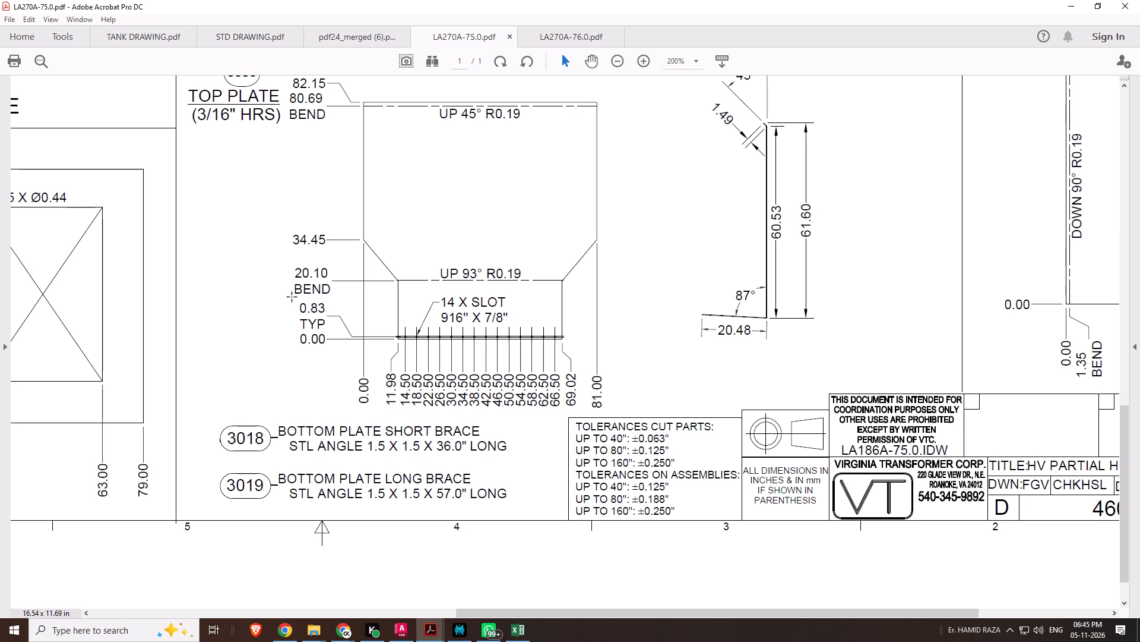
{"action": "left_click_drag", "start_coordinate": [292, 297], "coordinate": [547, 405]}
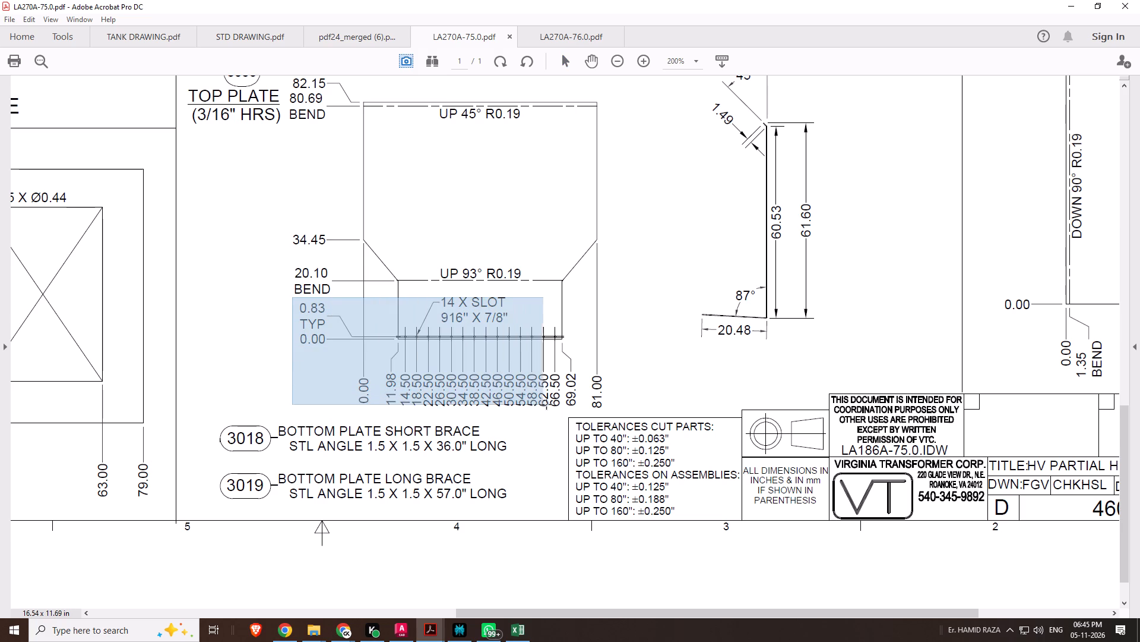
{"action": "left_click_drag", "start_coordinate": [547, 405], "coordinate": [582, 411]}
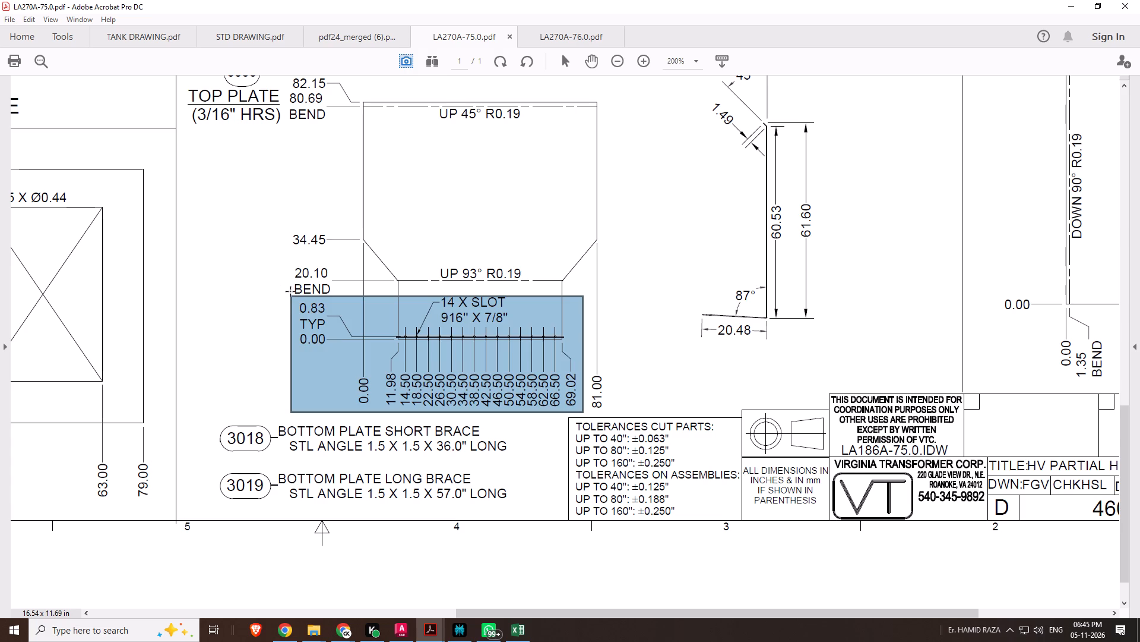
{"action": "left_click_drag", "start_coordinate": [289, 292], "coordinate": [435, 370]}
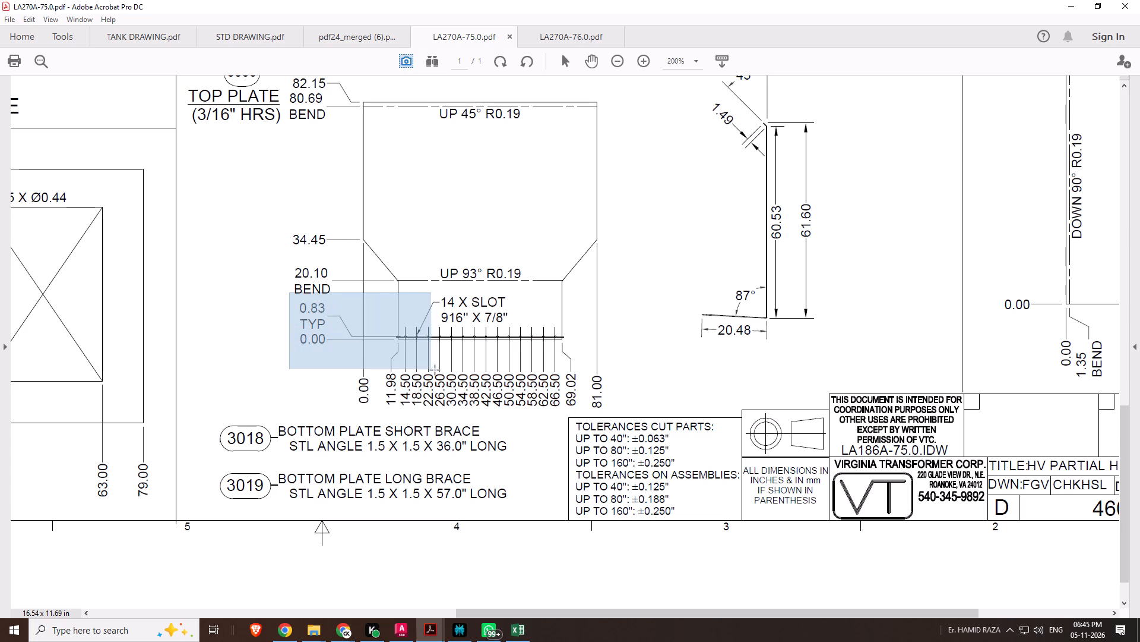
{"action": "left_click_drag", "start_coordinate": [435, 370], "coordinate": [577, 412]}
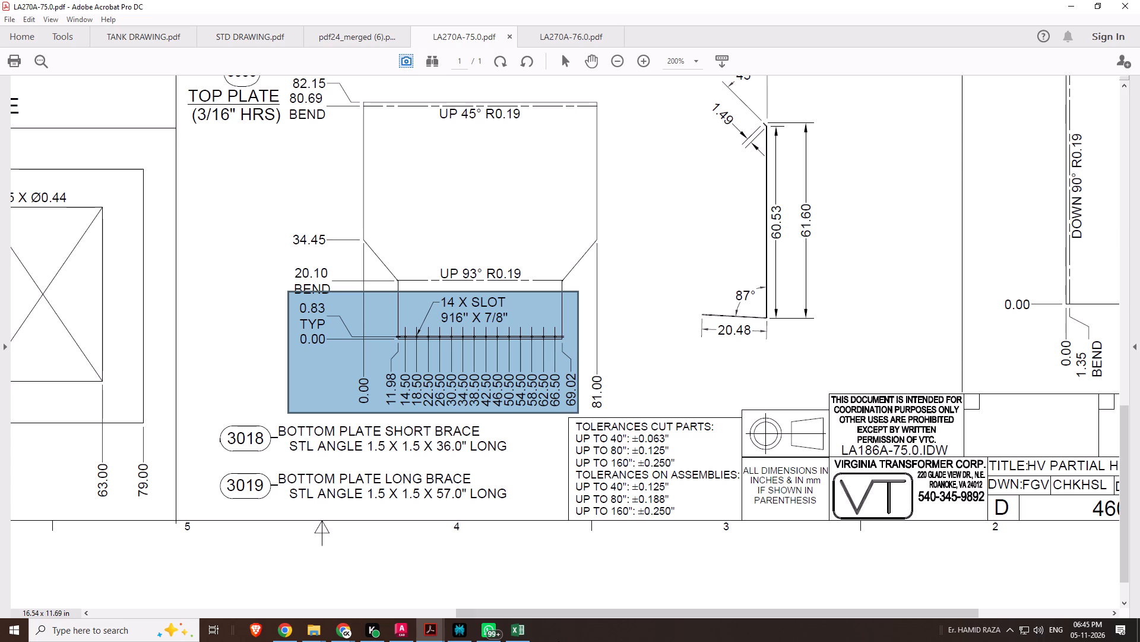
Paste the slot detail snapshot into the item 35 row in Excel and place it below the description text.
{"action": "left_click", "coordinate": [521, 632]}
{"action": "left_click", "coordinate": [112, 444]}
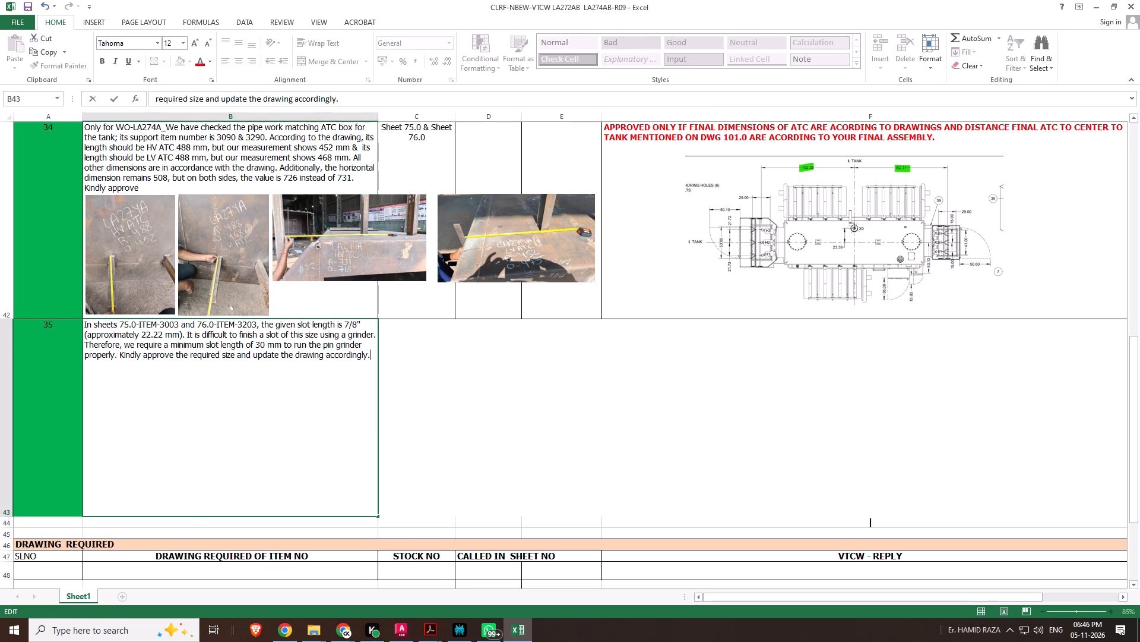
{"action": "left_click", "coordinate": [556, 448]}
{"action": "left_click", "coordinate": [141, 454]}
{"action": "key", "text": "ctrl+v"}
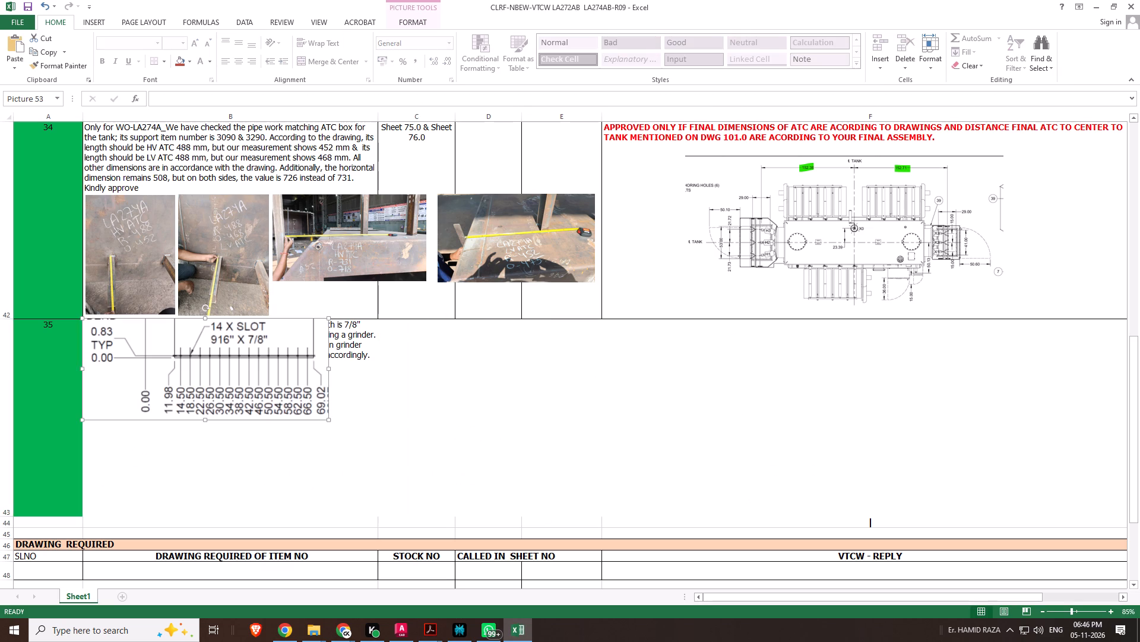
{"action": "left_click_drag", "start_coordinate": [240, 395], "coordinate": [204, 461]}
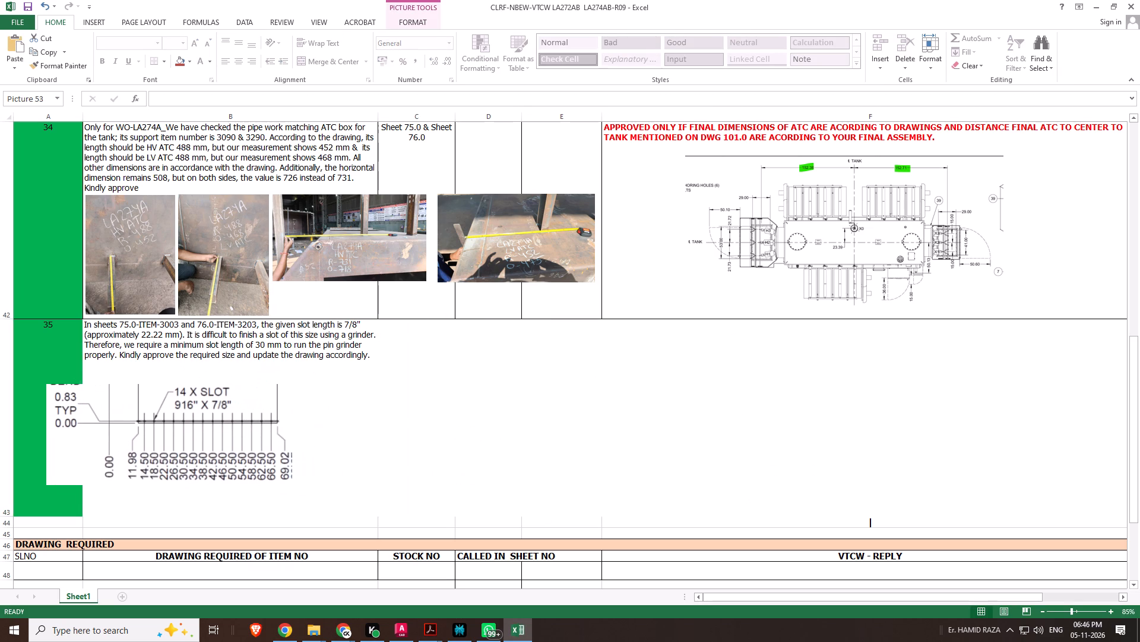
{"action": "left_click_drag", "start_coordinate": [204, 461], "coordinate": [261, 457]}
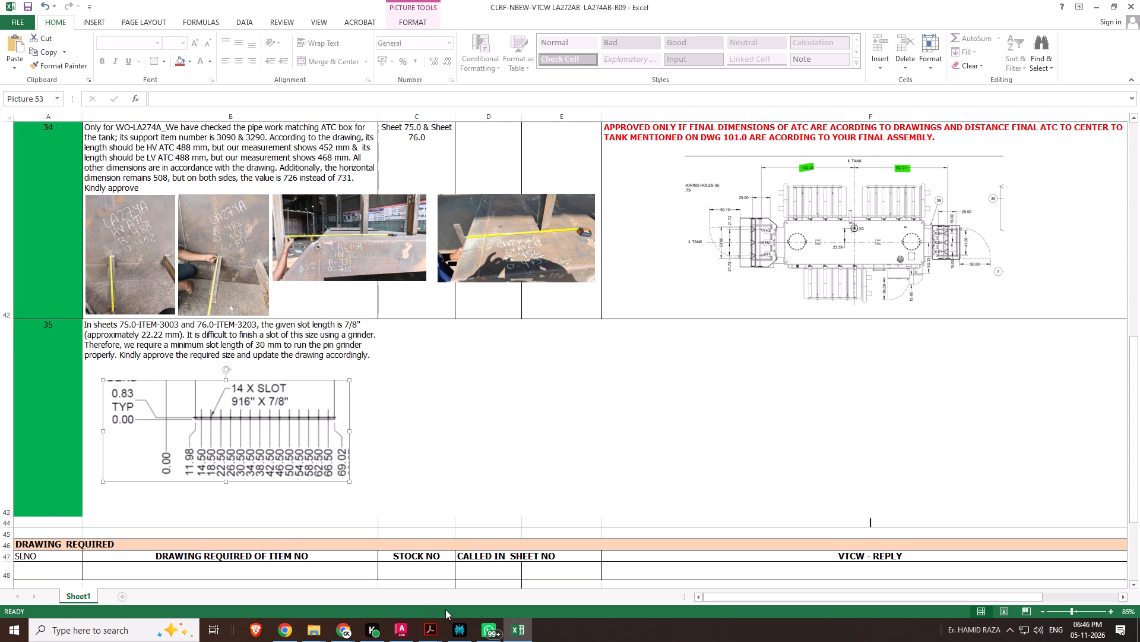
Examine top plate item 3003 and its surrounding details in the LA270A-75.0.pdf drawing.
{"action": "left_click", "coordinate": [436, 632]}
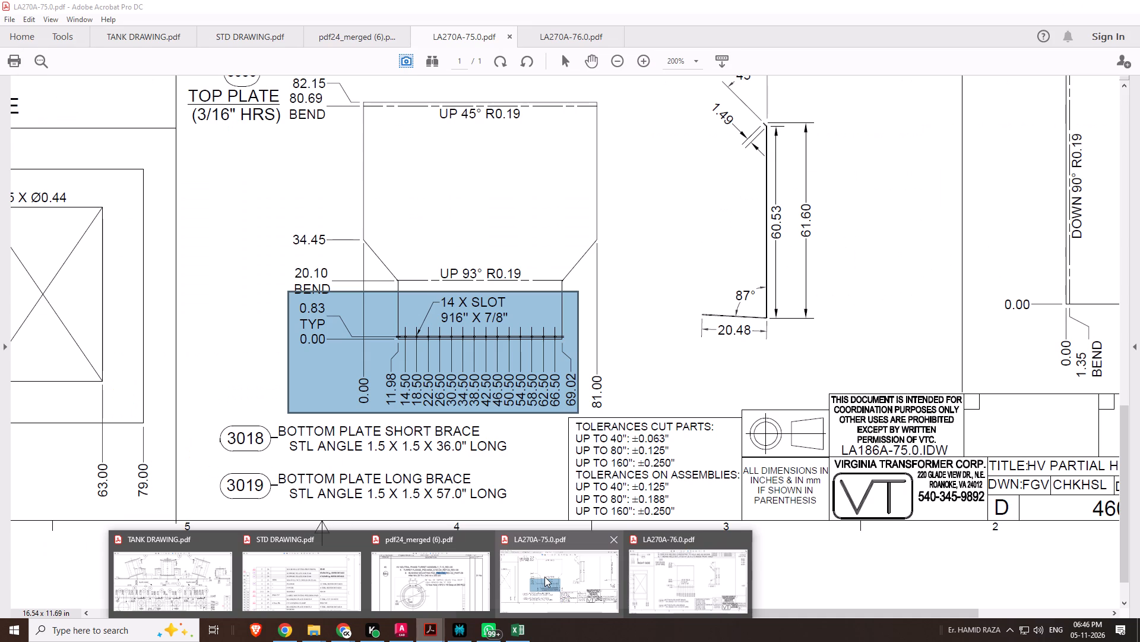
{"action": "left_click", "coordinate": [544, 577]}
{"action": "scroll", "coordinate": [545, 326], "scroll_direction": "up", "scroll_amount": 1}
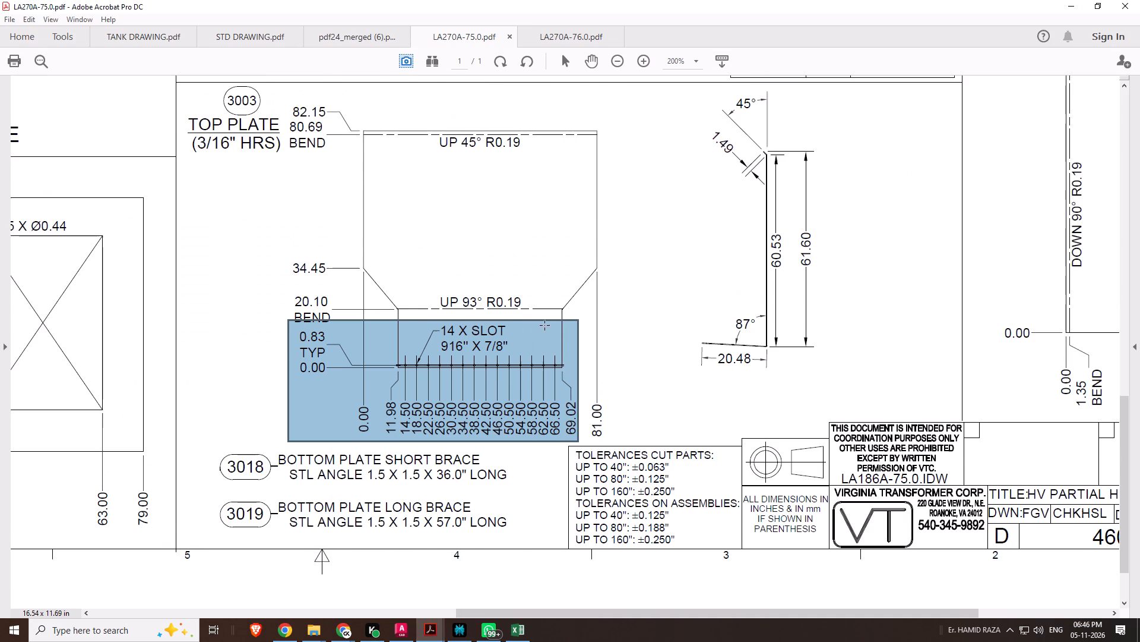
{"action": "scroll", "coordinate": [545, 326], "scroll_direction": "up", "scroll_amount": 2}
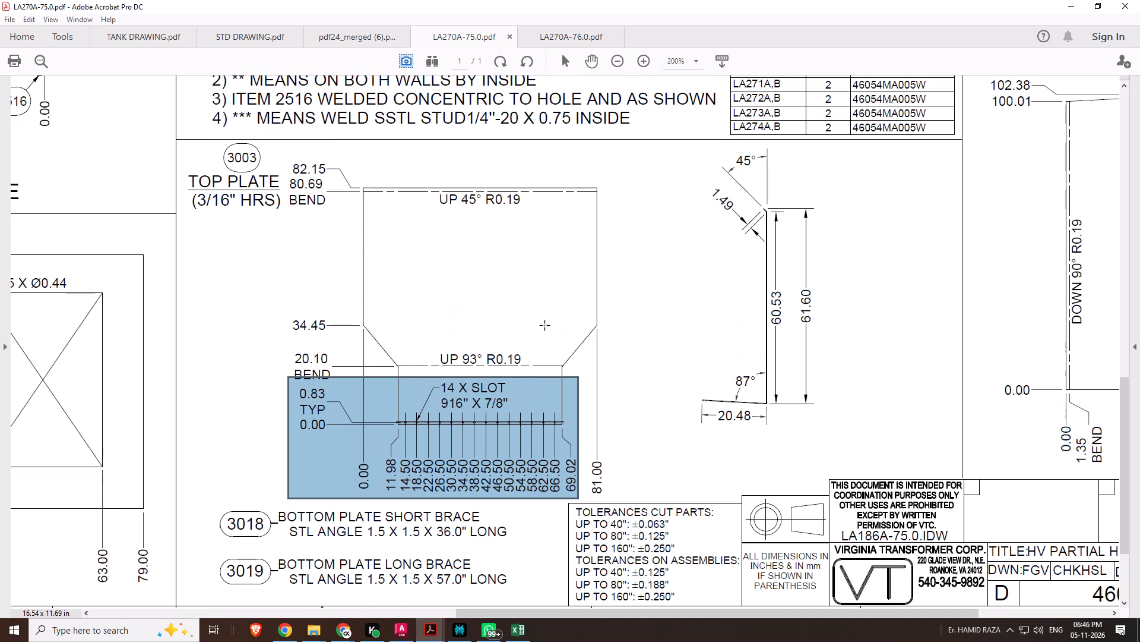
{"action": "scroll", "coordinate": [572, 400], "scroll_direction": "down", "scroll_amount": 1, "text": "ctrl"}
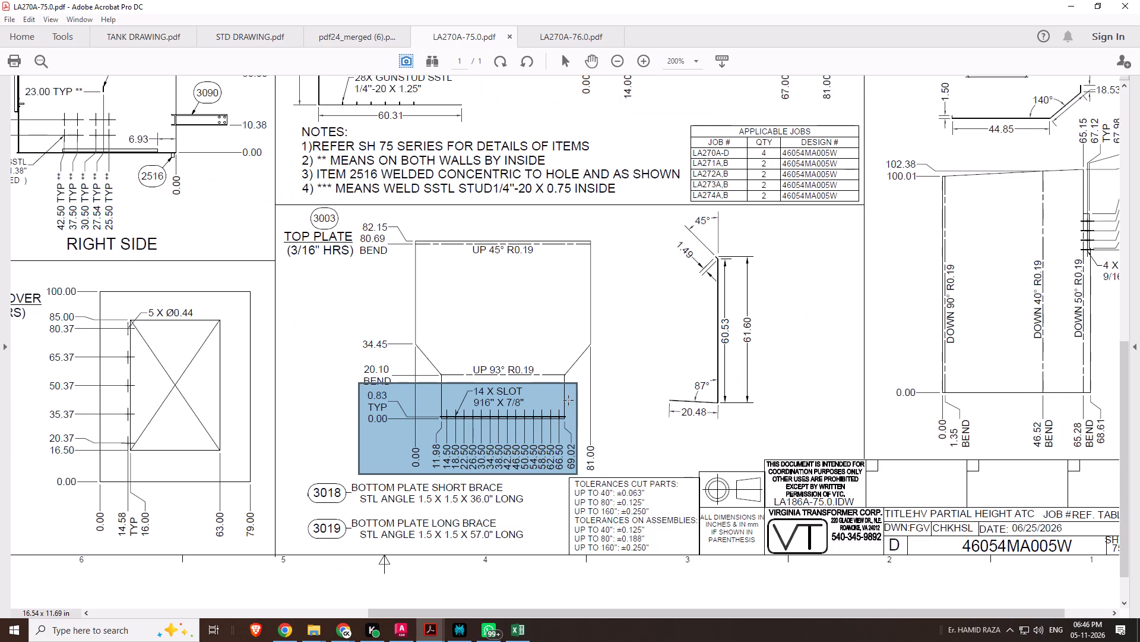
{"action": "scroll", "coordinate": [558, 400], "scroll_direction": "up", "scroll_amount": 3}
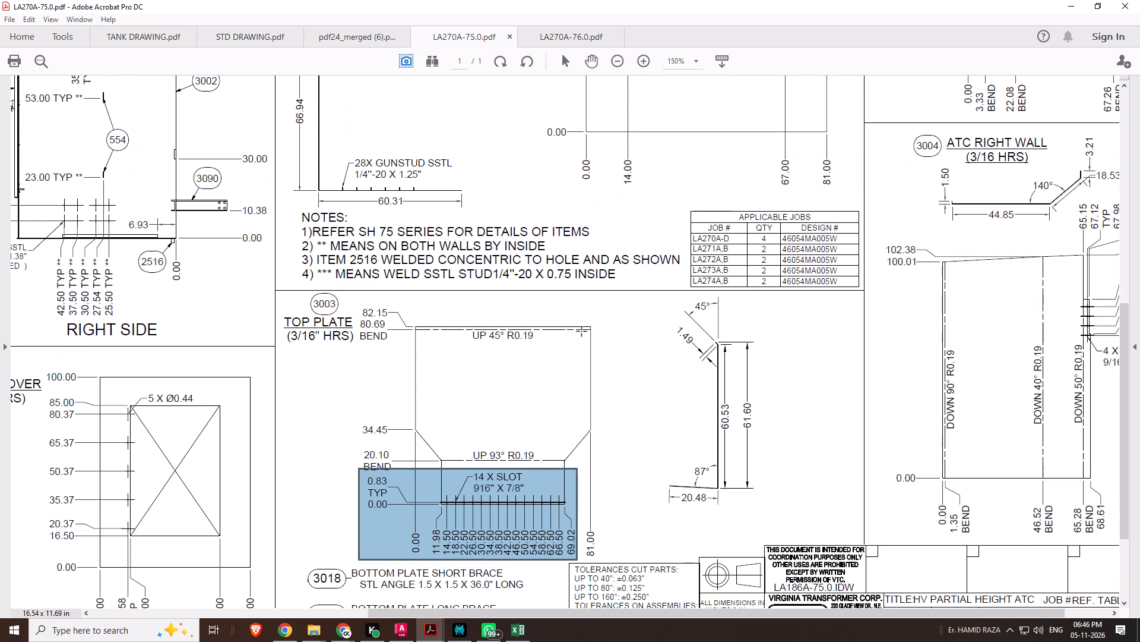
{"action": "scroll", "coordinate": [582, 332], "scroll_direction": "down", "scroll_amount": 1, "text": "ctrl"}
{"action": "scroll", "coordinate": [569, 348], "scroll_direction": "down", "scroll_amount": 1}
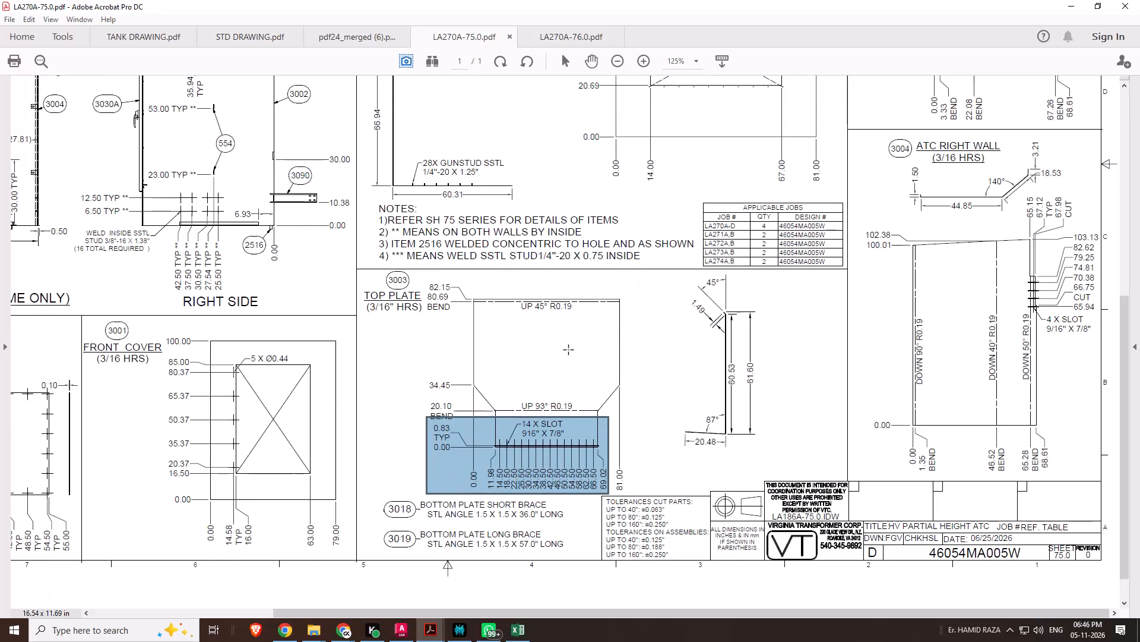
{"action": "scroll", "coordinate": [569, 350], "scroll_direction": "down", "scroll_amount": 1}
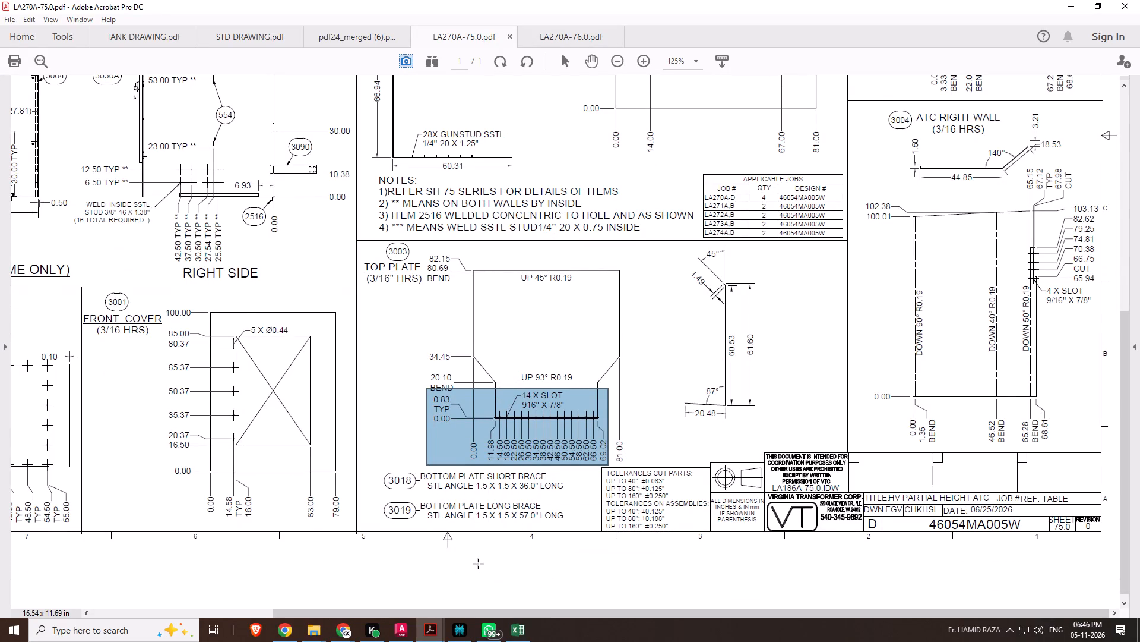
In Excel, delete "-ITEM-3003" and "-ITEM-3203" from the item 35 description, leaving "In sheets 75.0 and 76.0".
{"action": "left_click", "coordinate": [520, 630]}
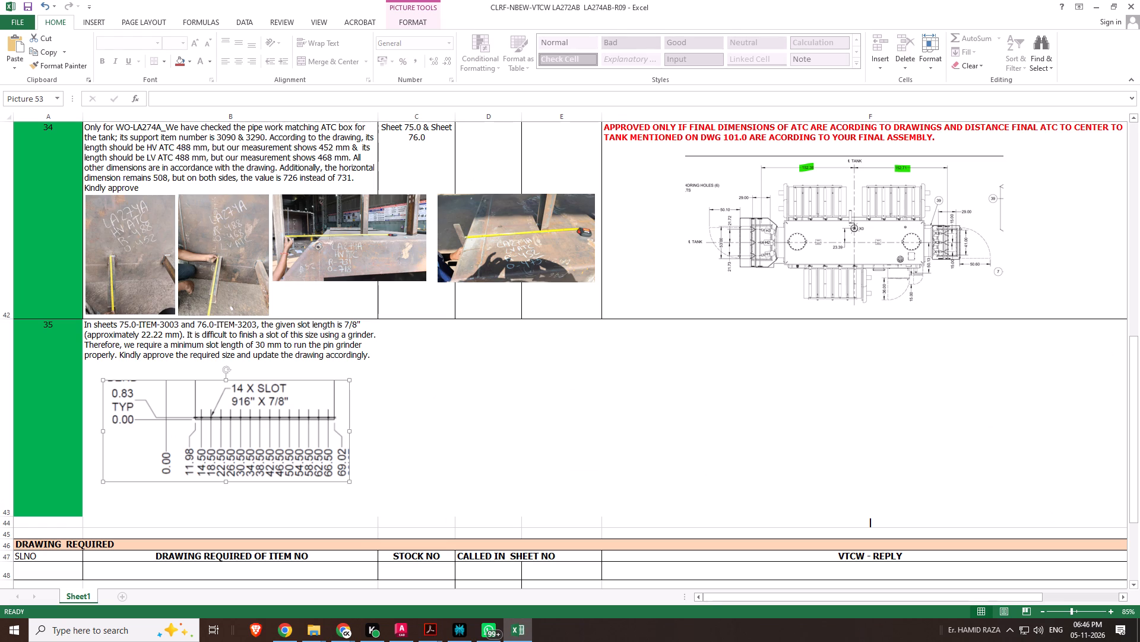
{"action": "double_click", "coordinate": [145, 323]}
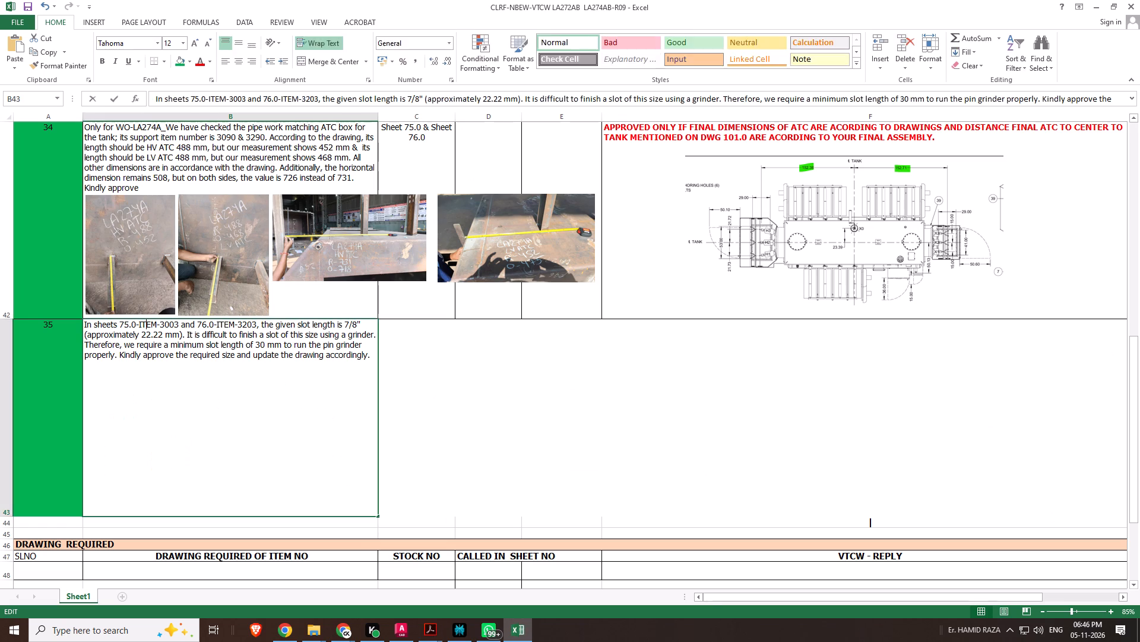
{"action": "left_click_drag", "start_coordinate": [180, 329], "coordinate": [170, 329]}
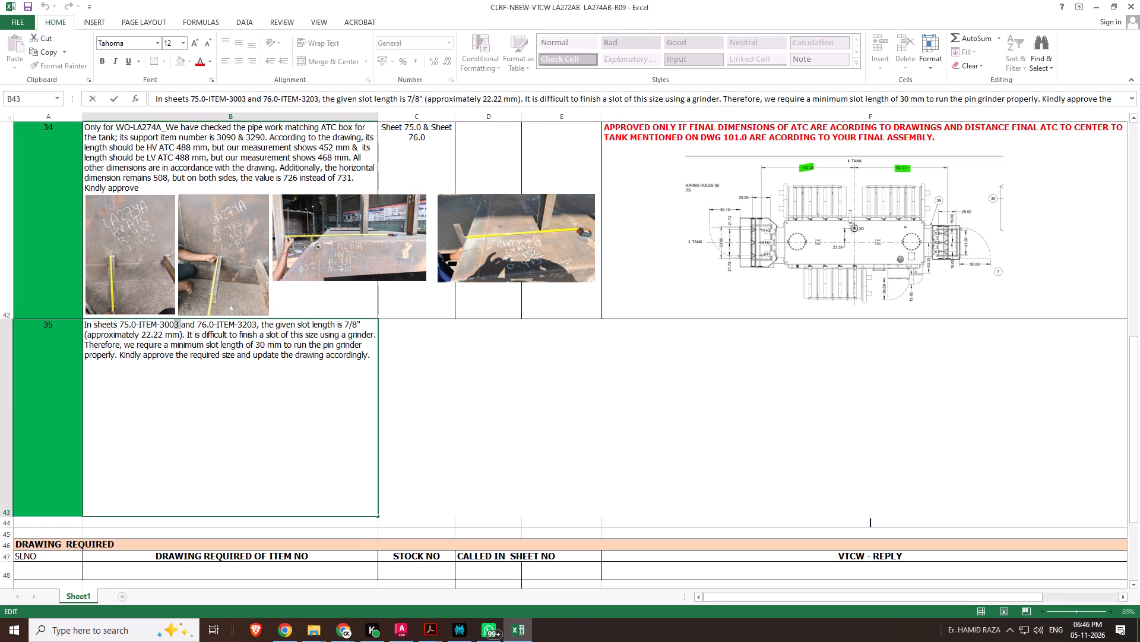
{"action": "left_click_drag", "start_coordinate": [170, 329], "coordinate": [135, 328]}
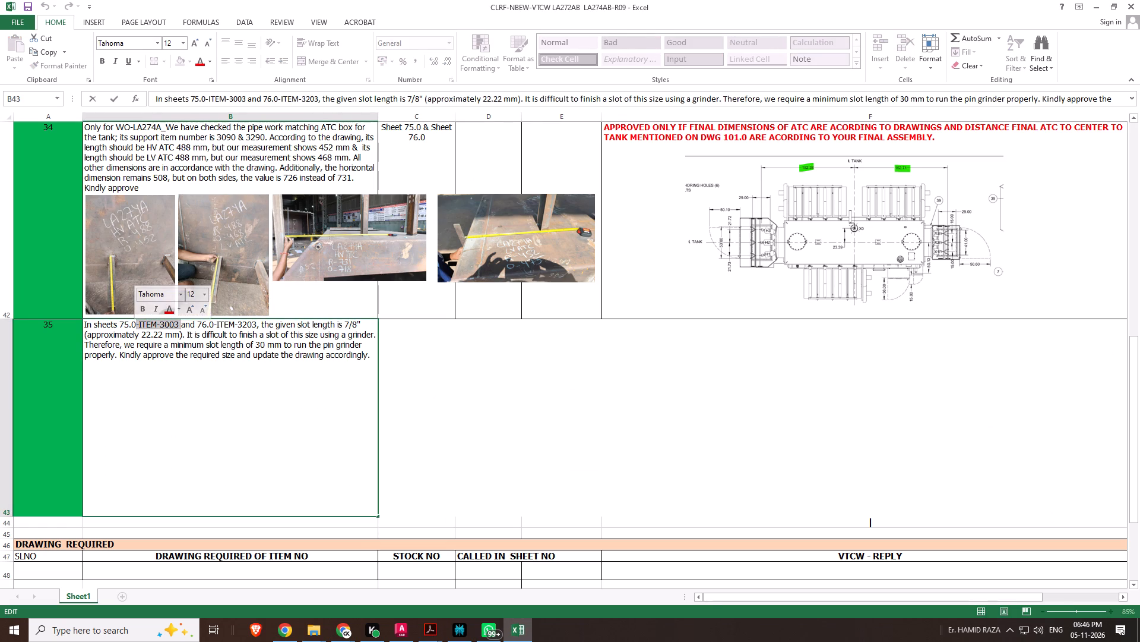
{"action": "key", "text": "BackSpace"}
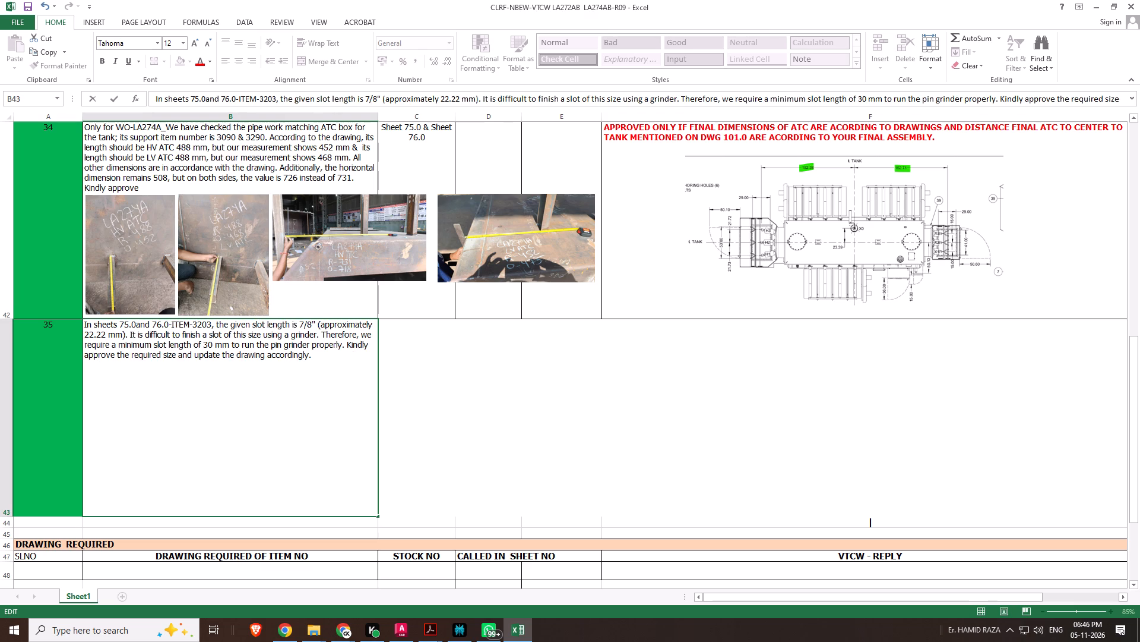
{"action": "key", "text": "space"}
{"action": "left_click_drag", "start_coordinate": [213, 328], "coordinate": [176, 326]}
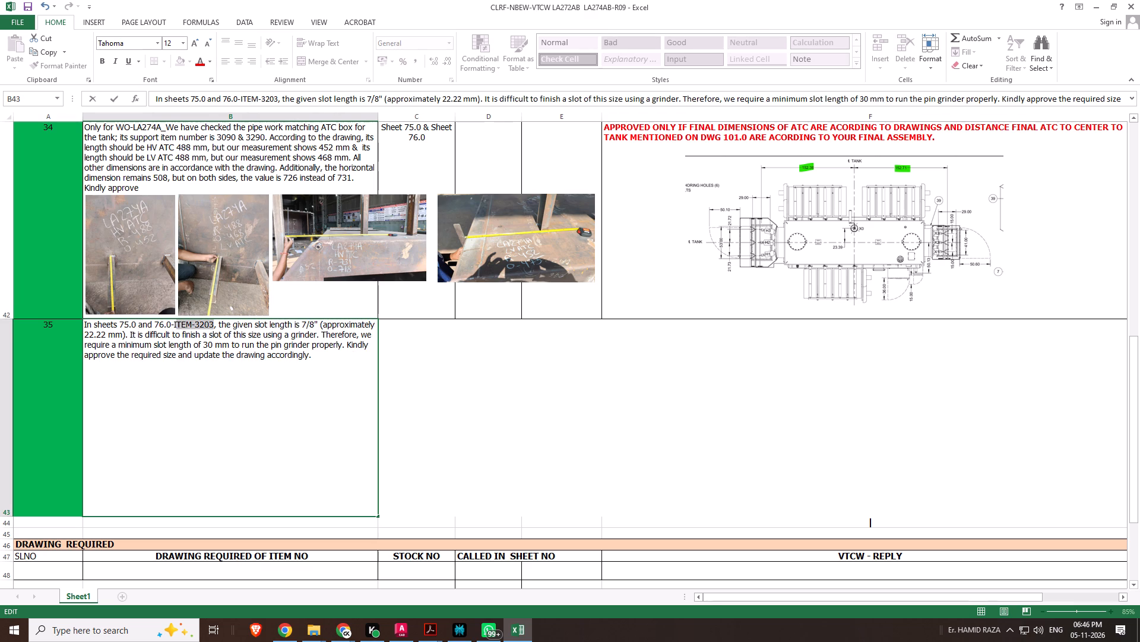
{"action": "left_click_drag", "start_coordinate": [176, 326], "coordinate": [172, 326]}
{"action": "key", "text": "BackSpace"}
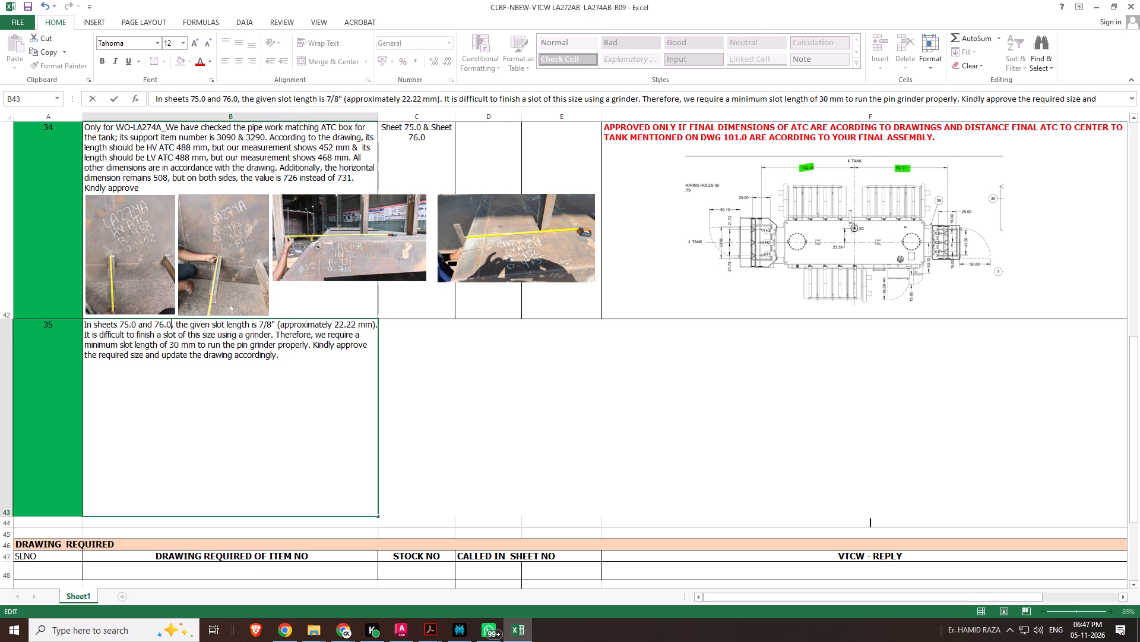
Insert "for all slots" after "Kindly approve the required size" in the item 35 description.
{"action": "left_click", "coordinate": [129, 357]}
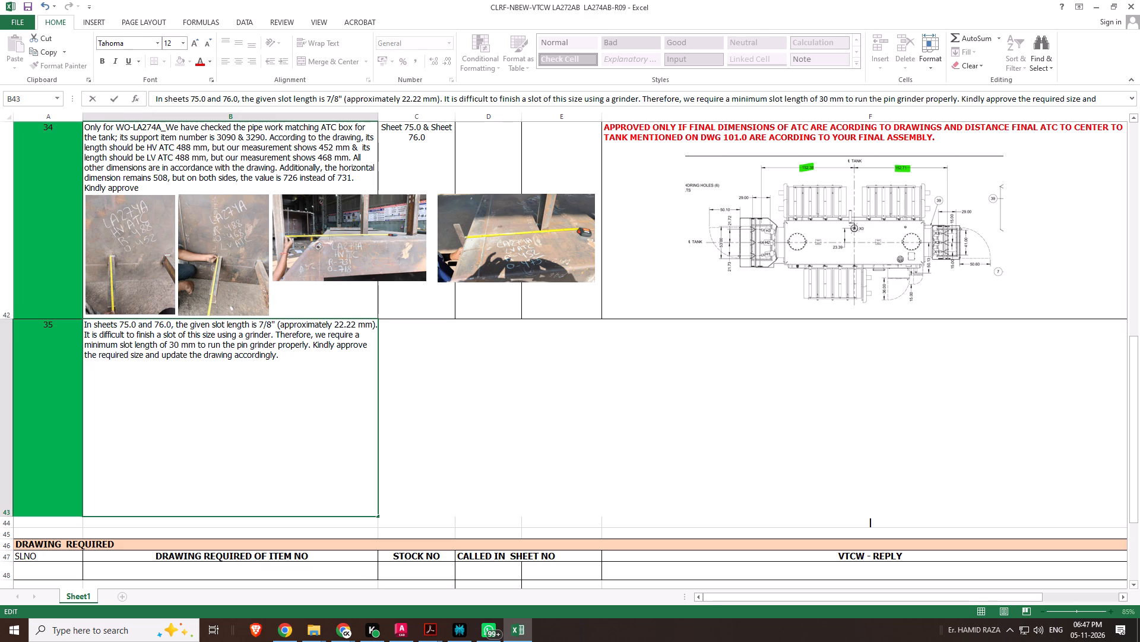
{"action": "left_click", "coordinate": [144, 358]}
{"action": "key", "text": "space"}
{"action": "type", "text": "for"}
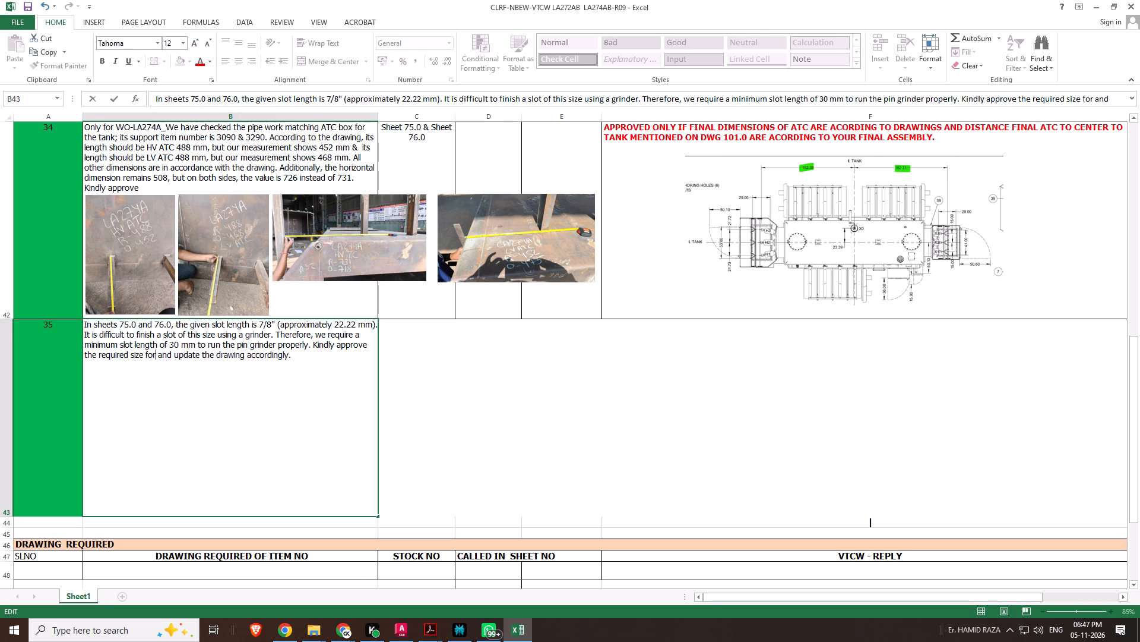
{"action": "key", "text": "space"}
{"action": "type", "text": "all"}
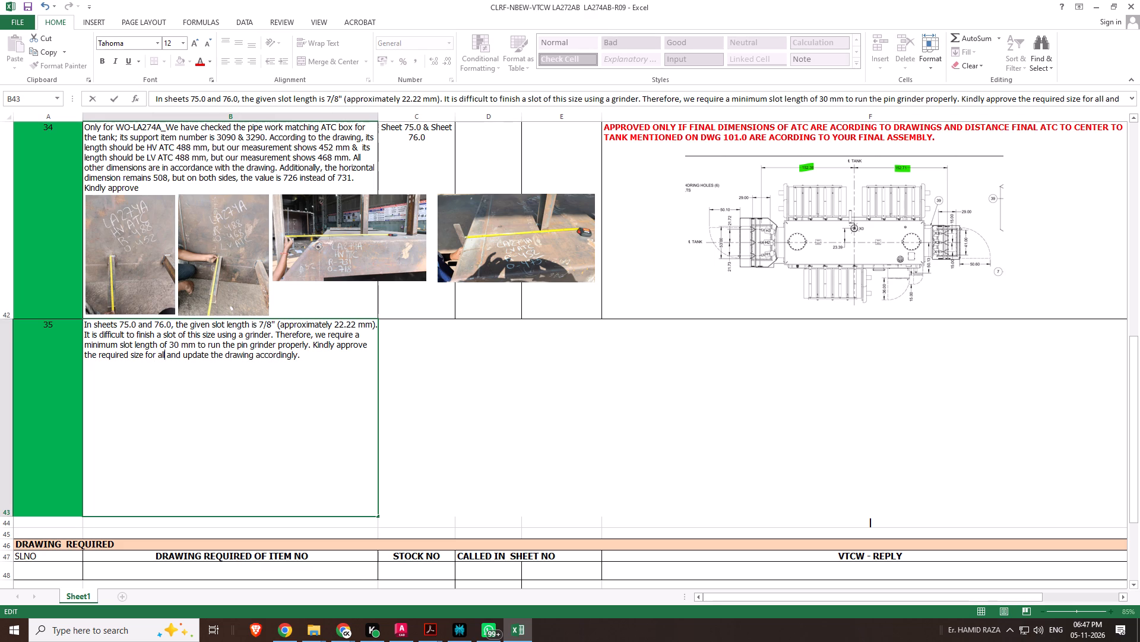
{"action": "key", "text": "space"}
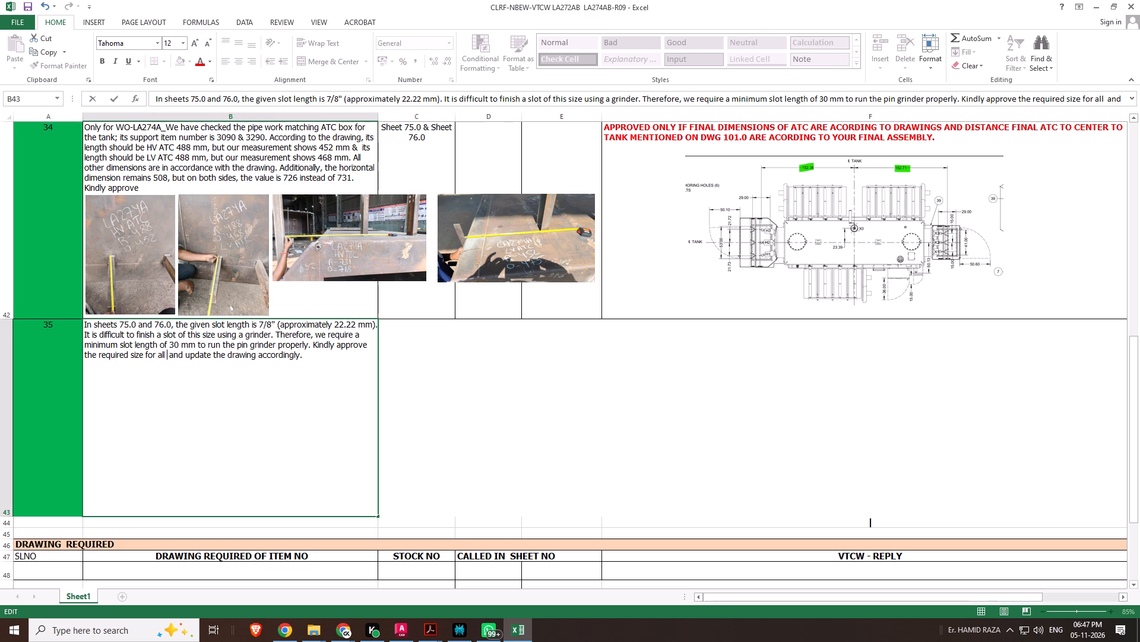
{"action": "type", "text": "slots"}
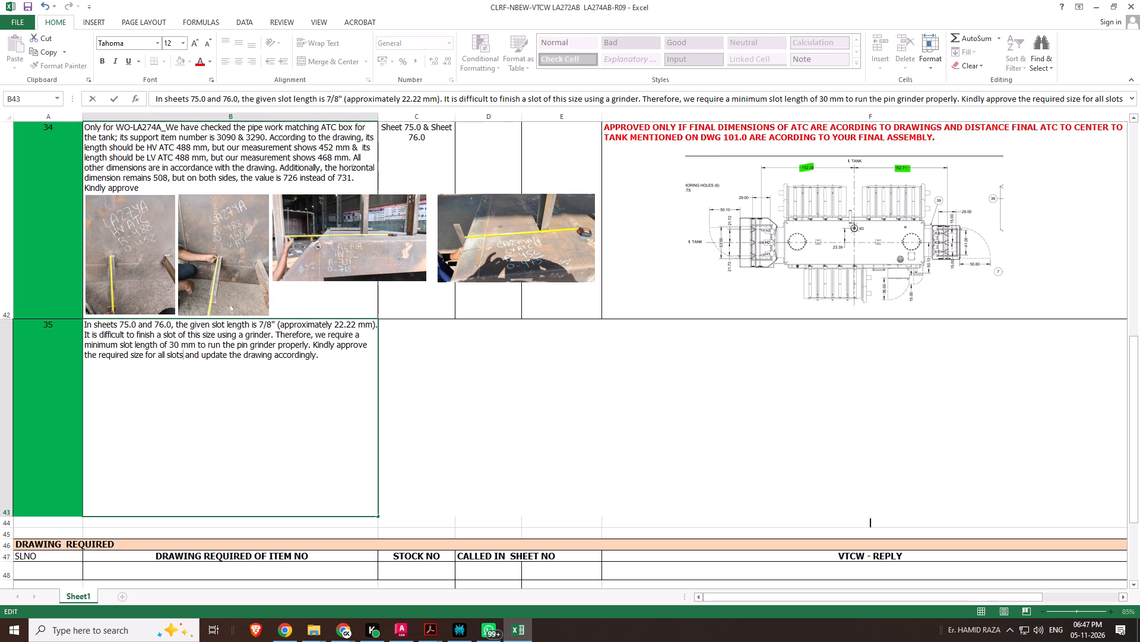
Take an enlarged snapshot of the 9 X SLOT detail with its dimensions on top plate 3203 in LA270A-76.0.pdf.
{"action": "left_click", "coordinate": [430, 638]}
{"action": "left_click", "coordinate": [704, 587]}
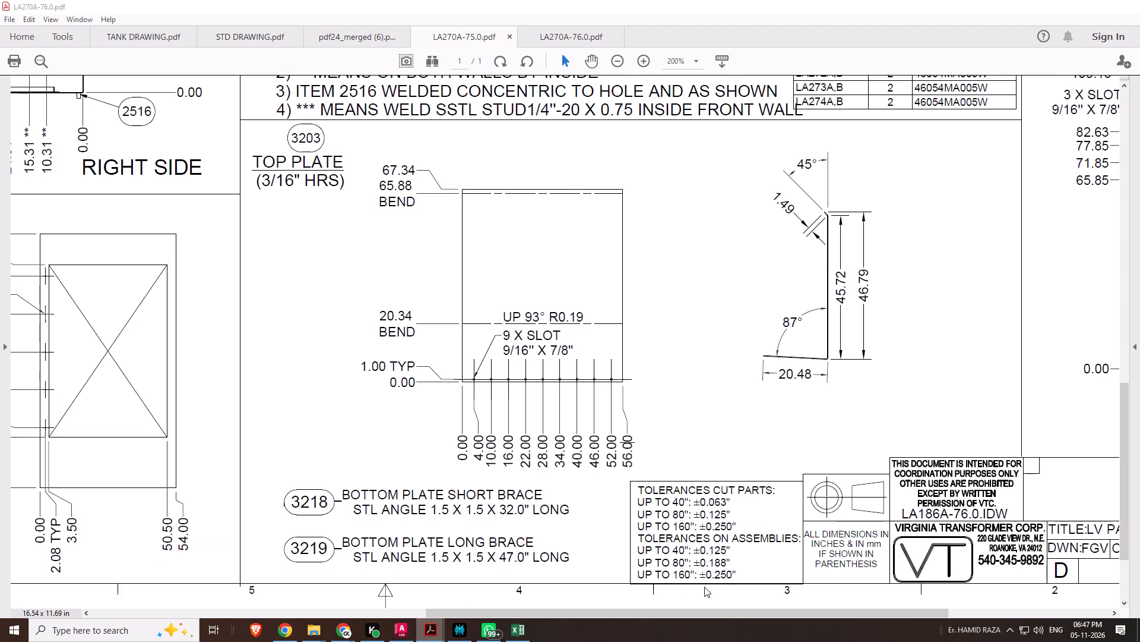
{"action": "scroll", "coordinate": [619, 465], "scroll_direction": "up", "scroll_amount": 1, "text": "ctrl"}
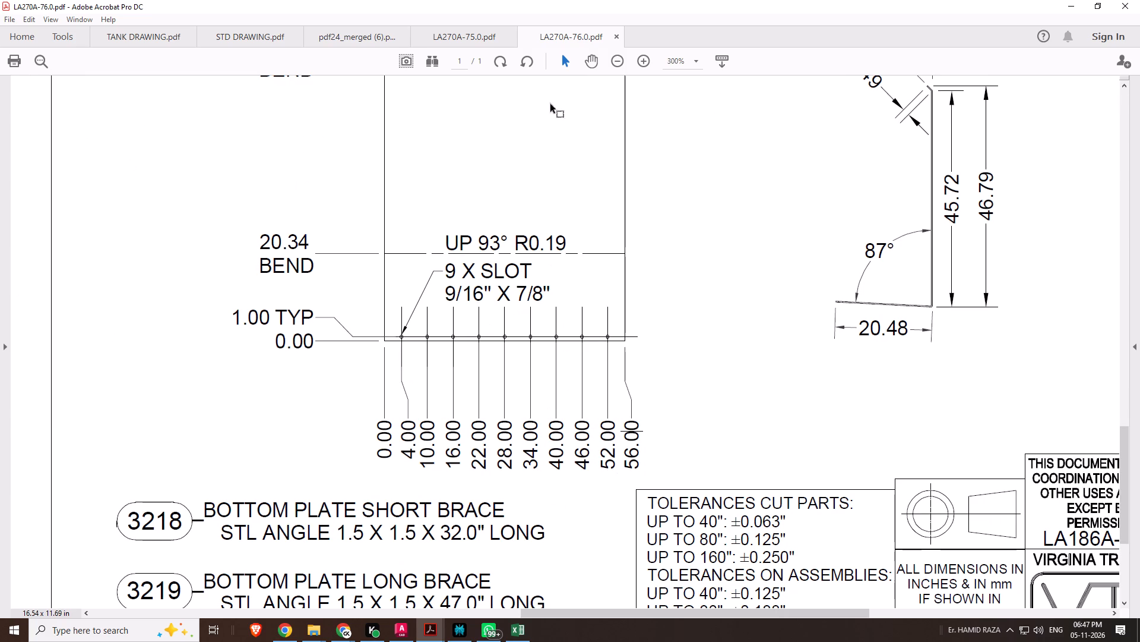
{"action": "left_click", "coordinate": [404, 61]}
{"action": "left_click_drag", "start_coordinate": [370, 260], "coordinate": [664, 480]}
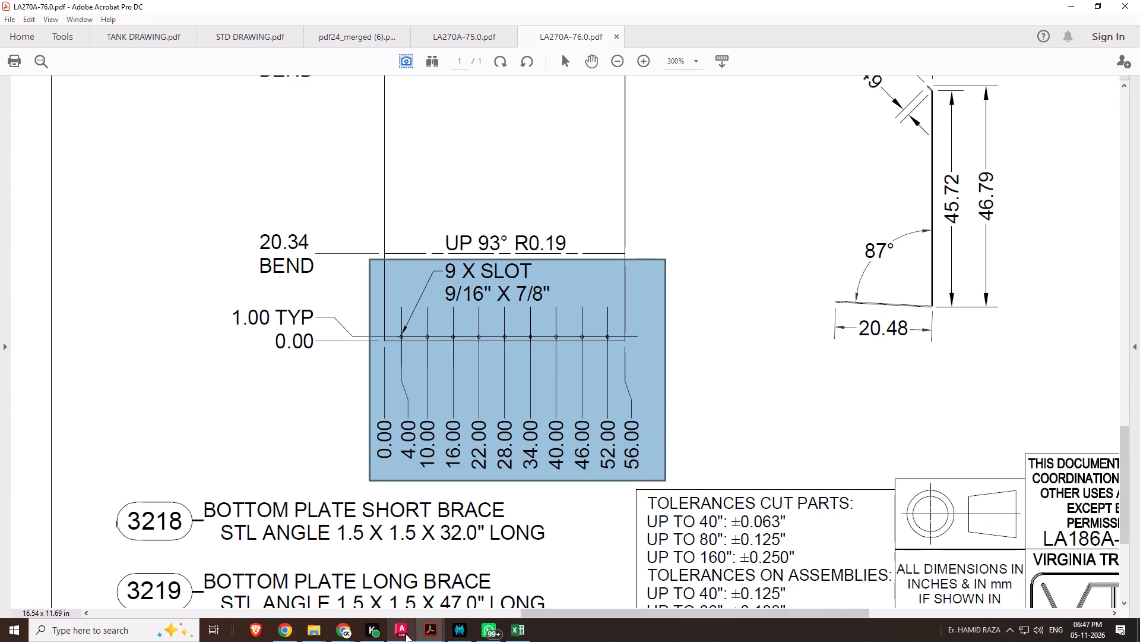
In Excel, finish the description edit and shrink the 14 X SLOT picture in the item 35 row to about three quarters size.
{"action": "left_click", "coordinate": [514, 641]}
{"action": "left_click", "coordinate": [134, 436]}
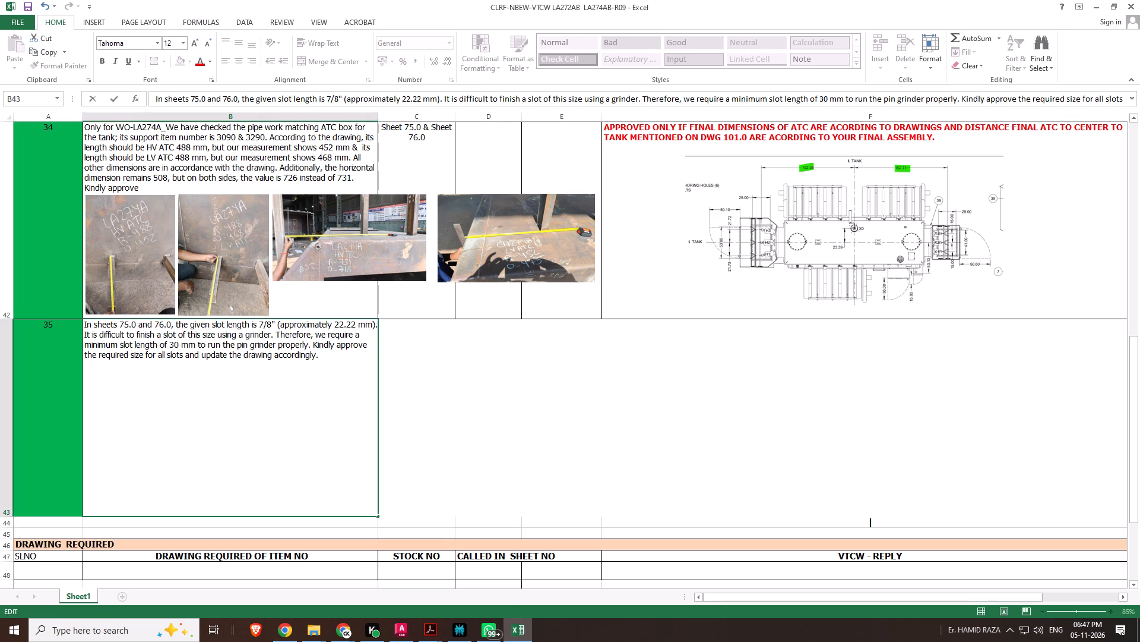
{"action": "left_click", "coordinate": [482, 426]}
{"action": "left_click", "coordinate": [205, 420]}
{"action": "left_click_drag", "start_coordinate": [240, 434], "coordinate": [230, 434]}
{"action": "left_click", "coordinate": [411, 435]}
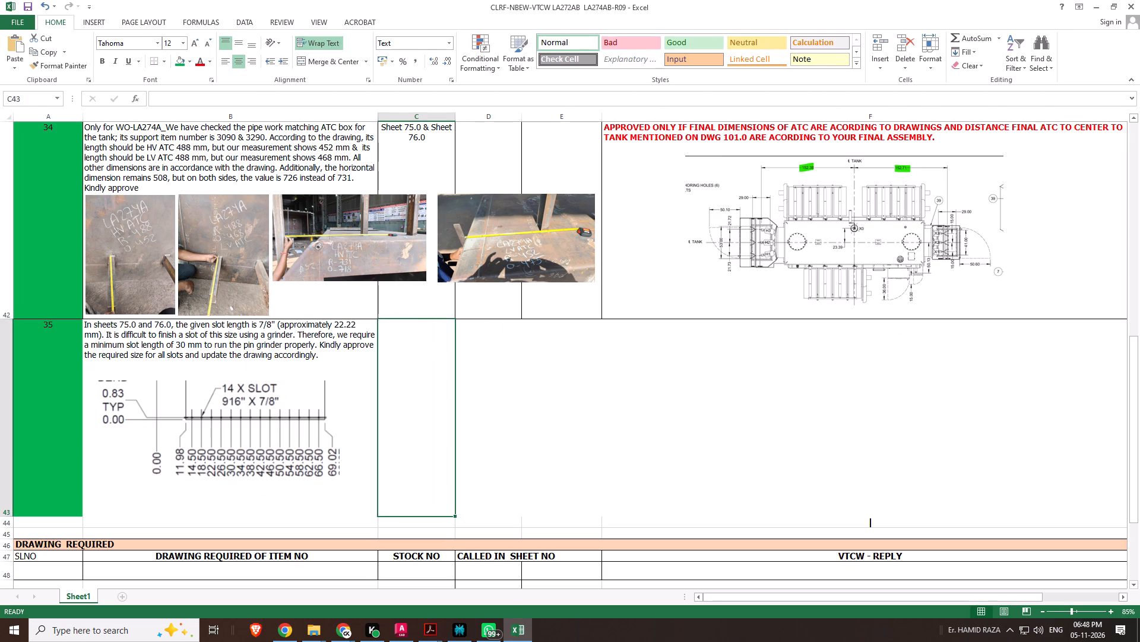
{"action": "left_click", "coordinate": [367, 429]}
{"action": "left_click", "coordinate": [286, 438]}
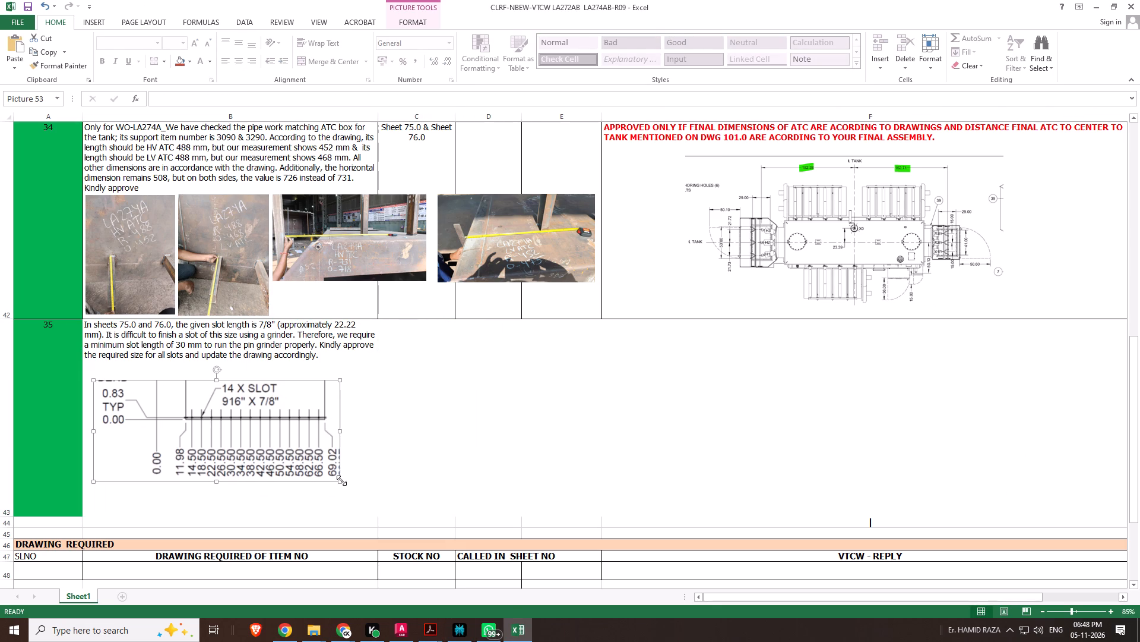
{"action": "left_click_drag", "start_coordinate": [341, 480], "coordinate": [249, 454]}
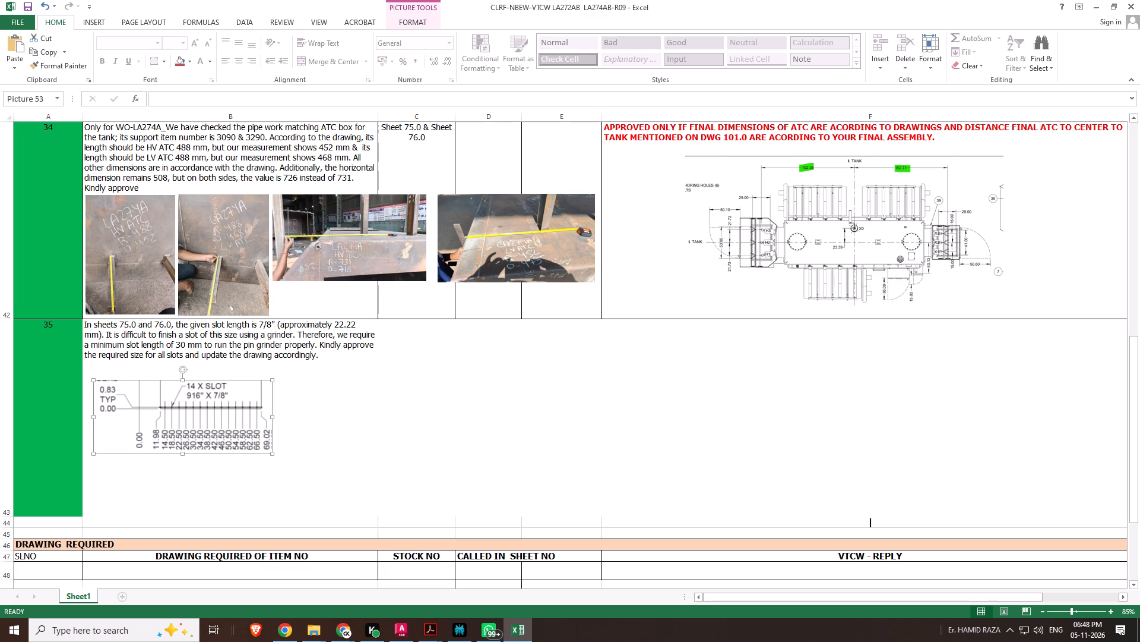
Paste the 9 X SLOT snapshot into the item 35 row, shrink it to fit and place it beside the 14 X SLOT picture.
{"action": "left_click", "coordinate": [312, 453]}
{"action": "key", "text": "ctrl+v"}
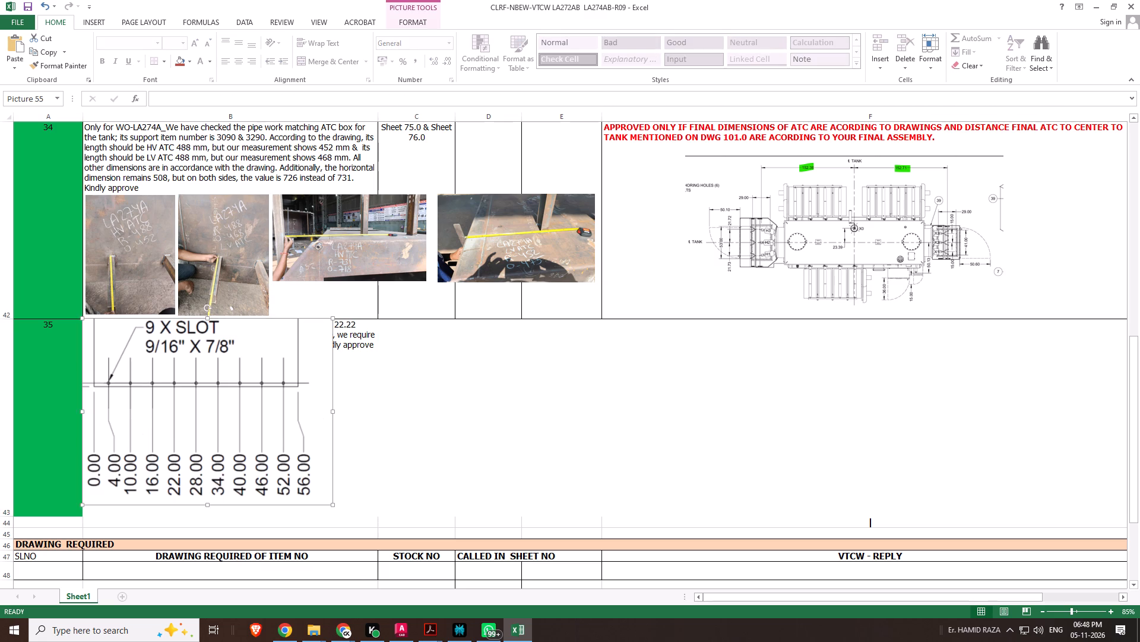
{"action": "left_click_drag", "start_coordinate": [282, 449], "coordinate": [511, 506]}
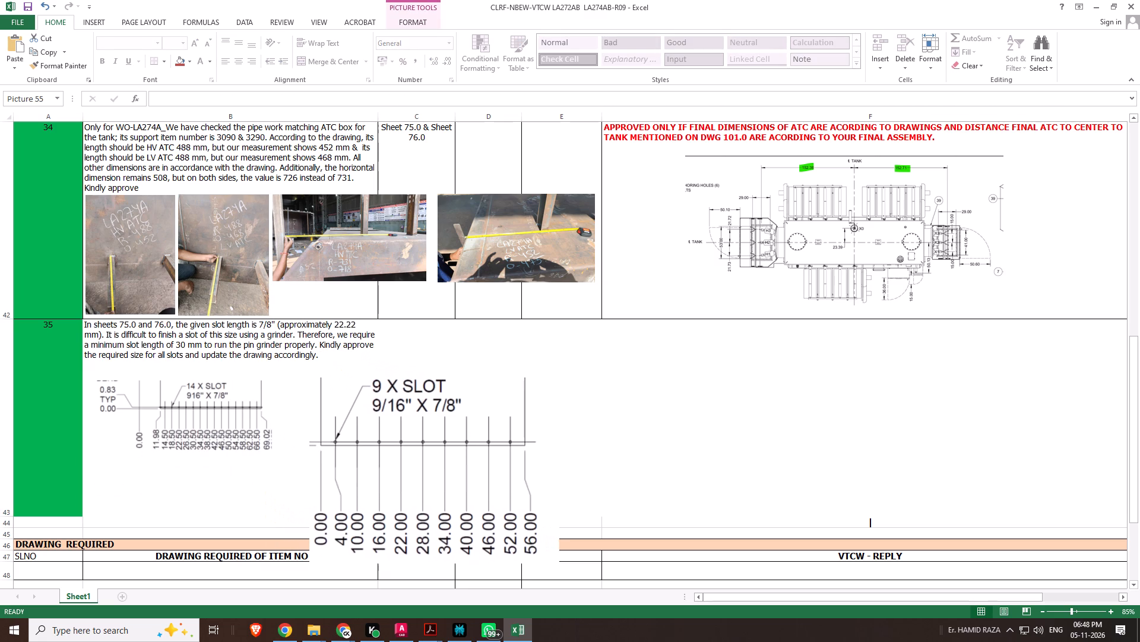
{"action": "left_click_drag", "start_coordinate": [511, 506], "coordinate": [518, 501]}
{"action": "left_click", "coordinate": [568, 553]}
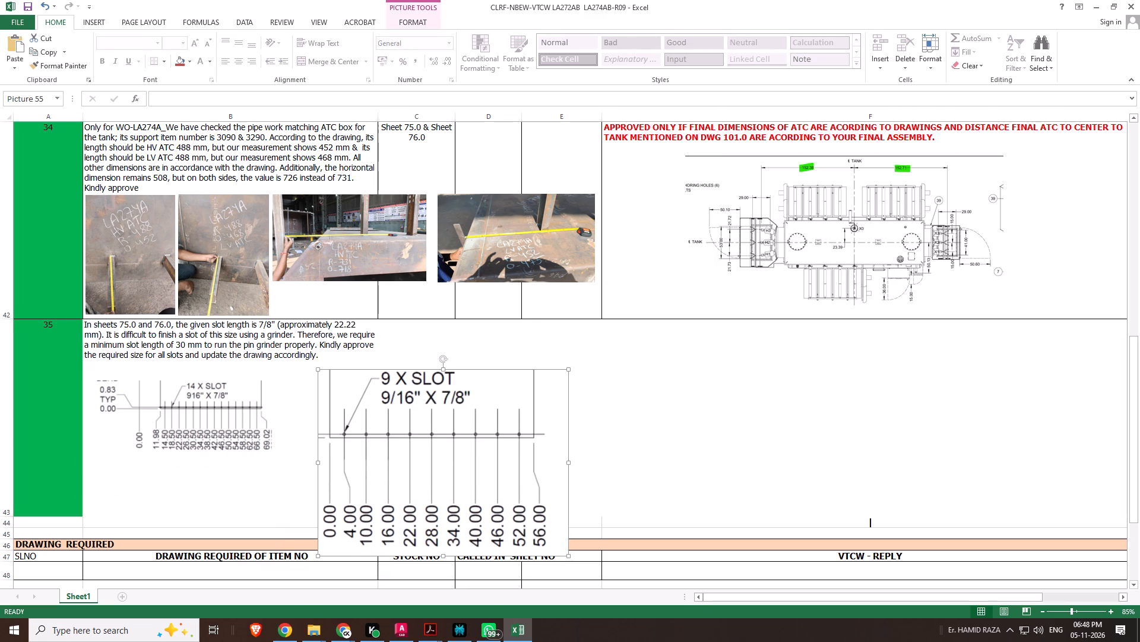
{"action": "left_click_drag", "start_coordinate": [563, 556], "coordinate": [460, 480]}
{"action": "left_click_drag", "start_coordinate": [412, 440], "coordinate": [437, 447]}
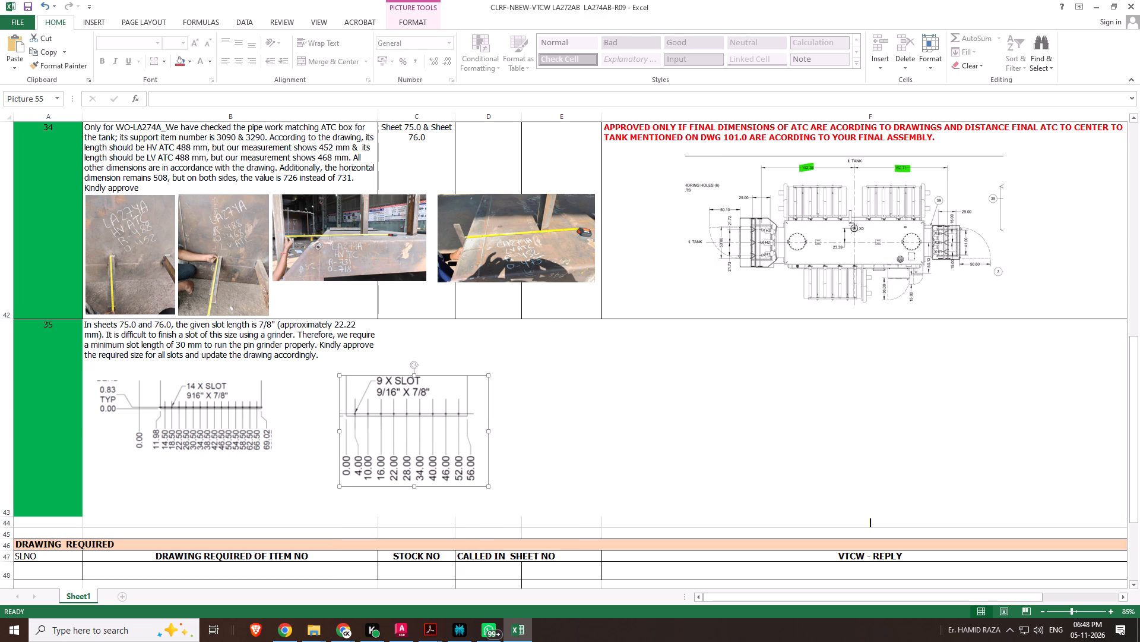
{"action": "left_click", "coordinate": [612, 449]}
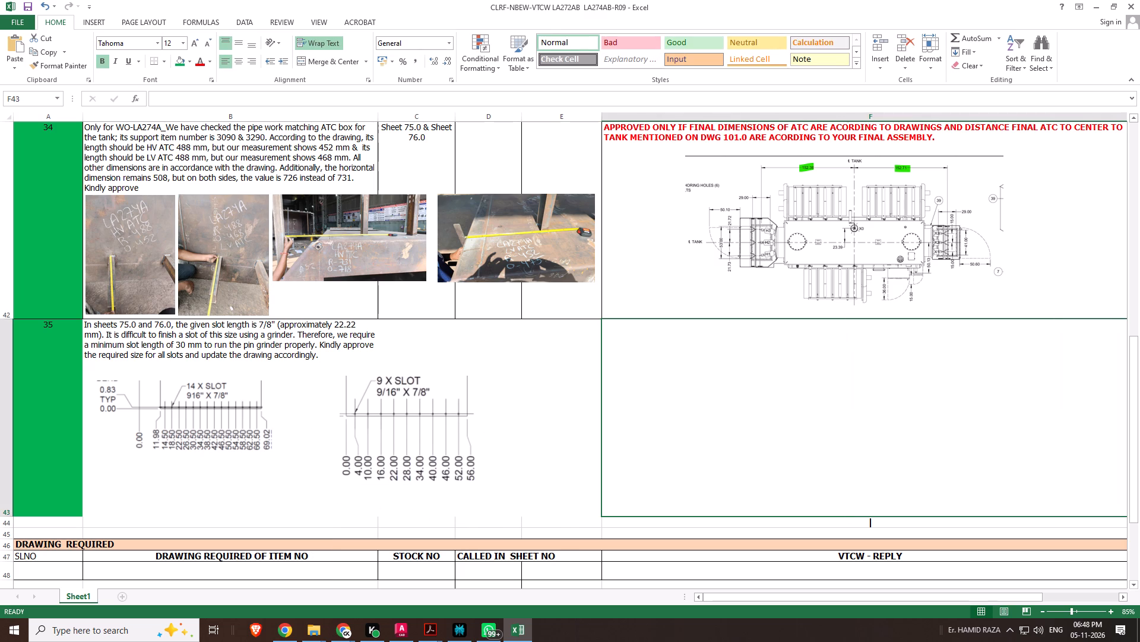
Apply All Borders to the item 35 row from column A through column F.
{"action": "left_click", "coordinate": [39, 411]}
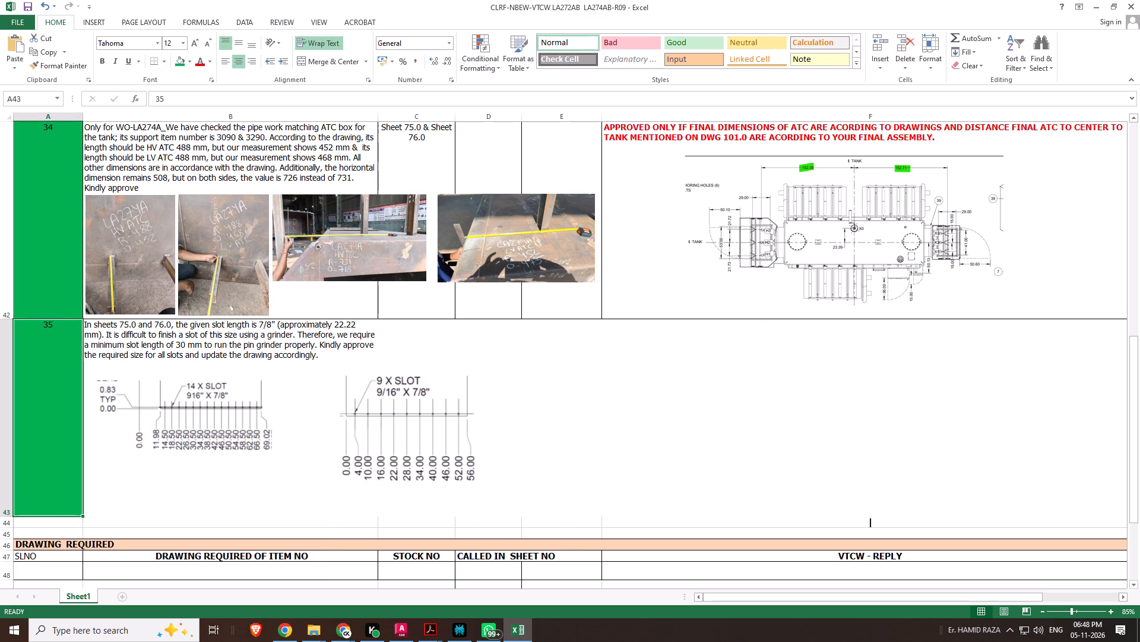
{"action": "left_click_drag", "start_coordinate": [744, 600], "coordinate": [821, 591]}
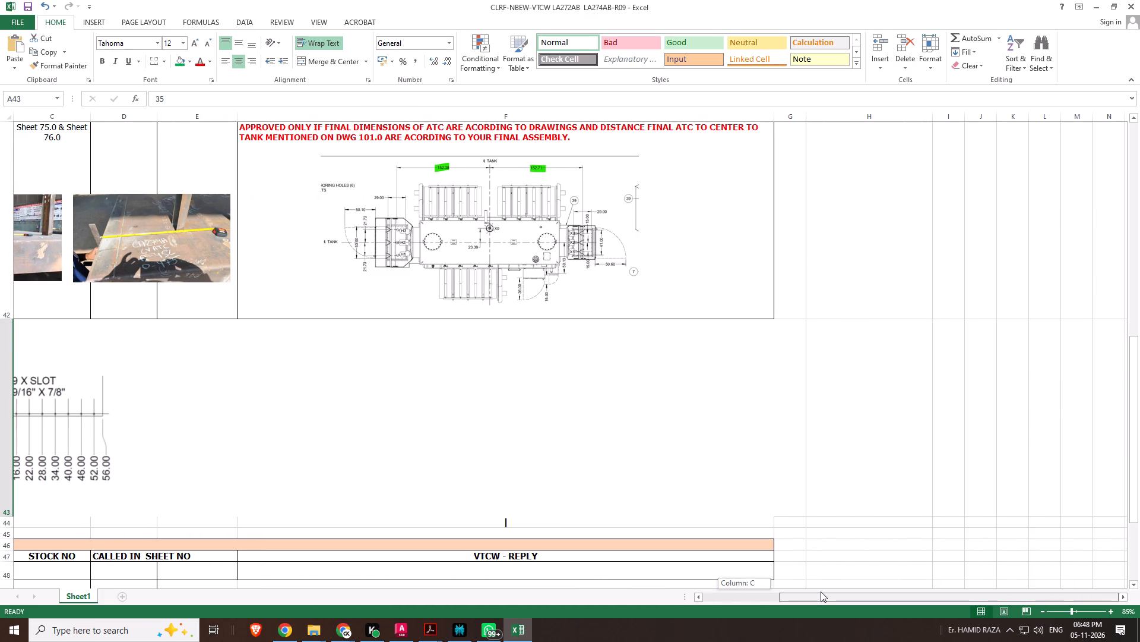
{"action": "left_click_drag", "start_coordinate": [821, 591], "coordinate": [821, 591]}
{"action": "left_click", "coordinate": [708, 394], "text": "shift"}
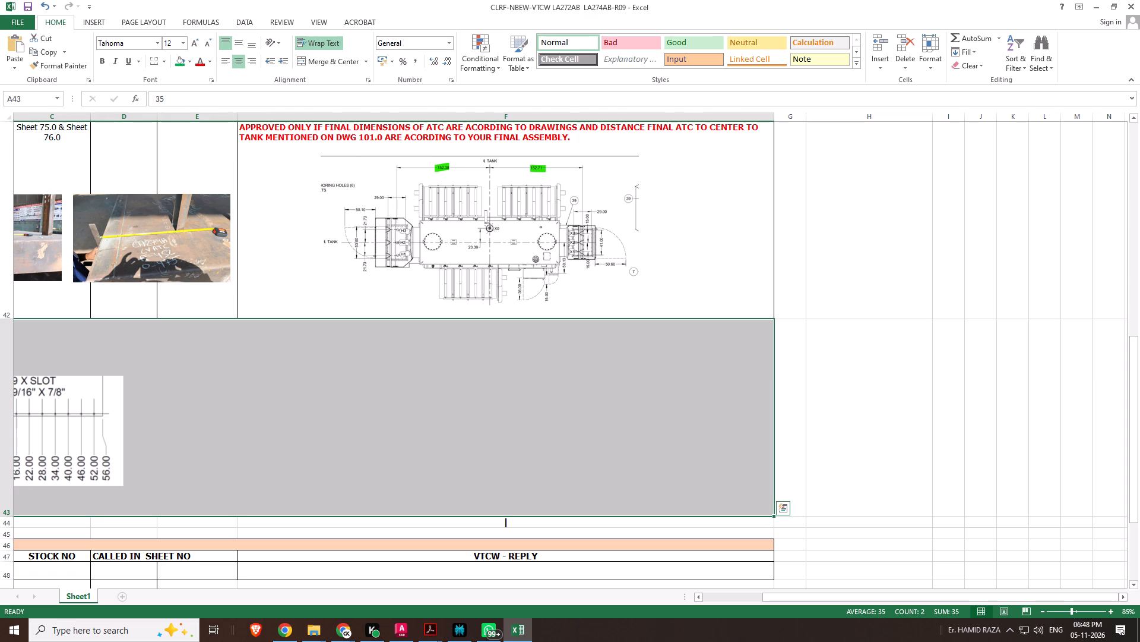
{"action": "left_click", "coordinate": [165, 64]}
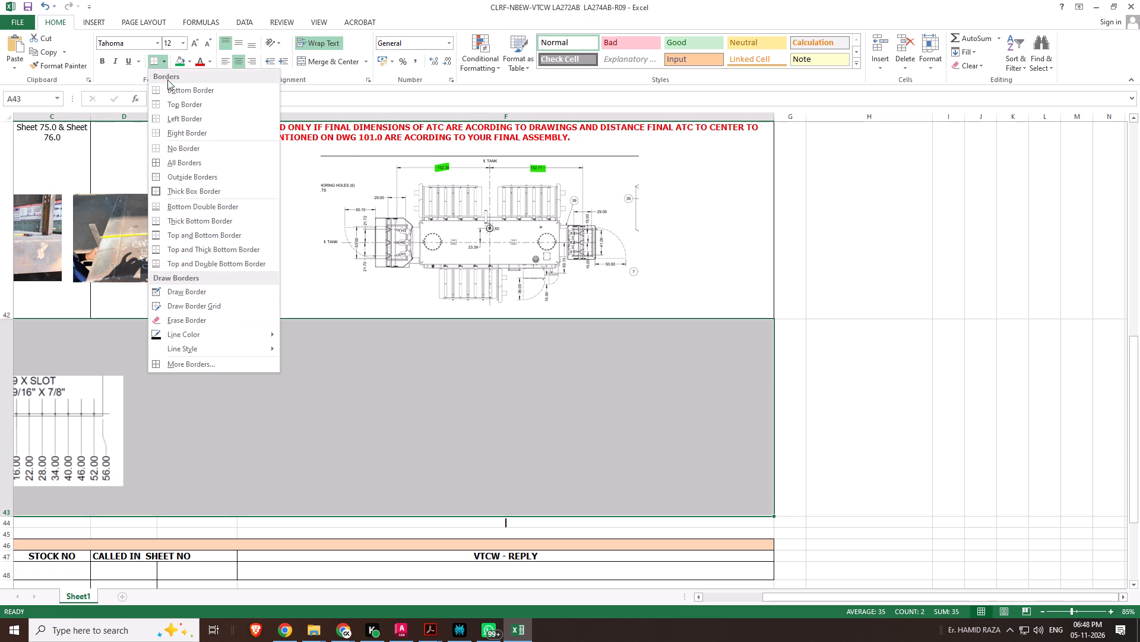
{"action": "left_click", "coordinate": [185, 158]}
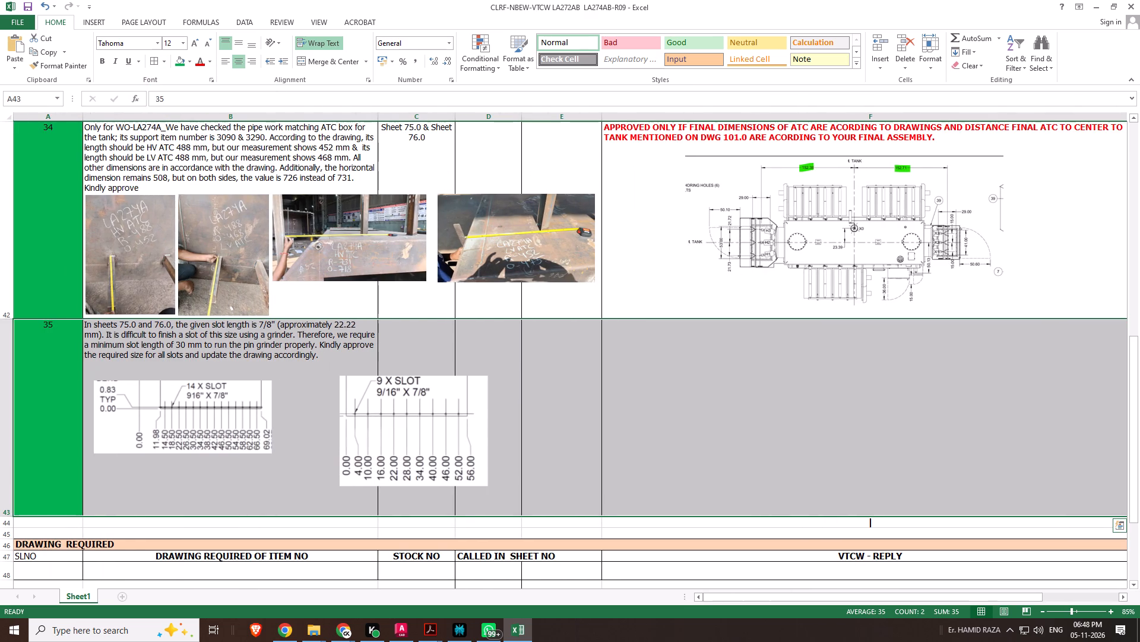
{"action": "left_click", "coordinate": [584, 433]}
Move the 9 X SLOT picture close alongside the 14 X SLOT picture.
{"action": "left_click_drag", "start_coordinate": [430, 438], "coordinate": [359, 437]}
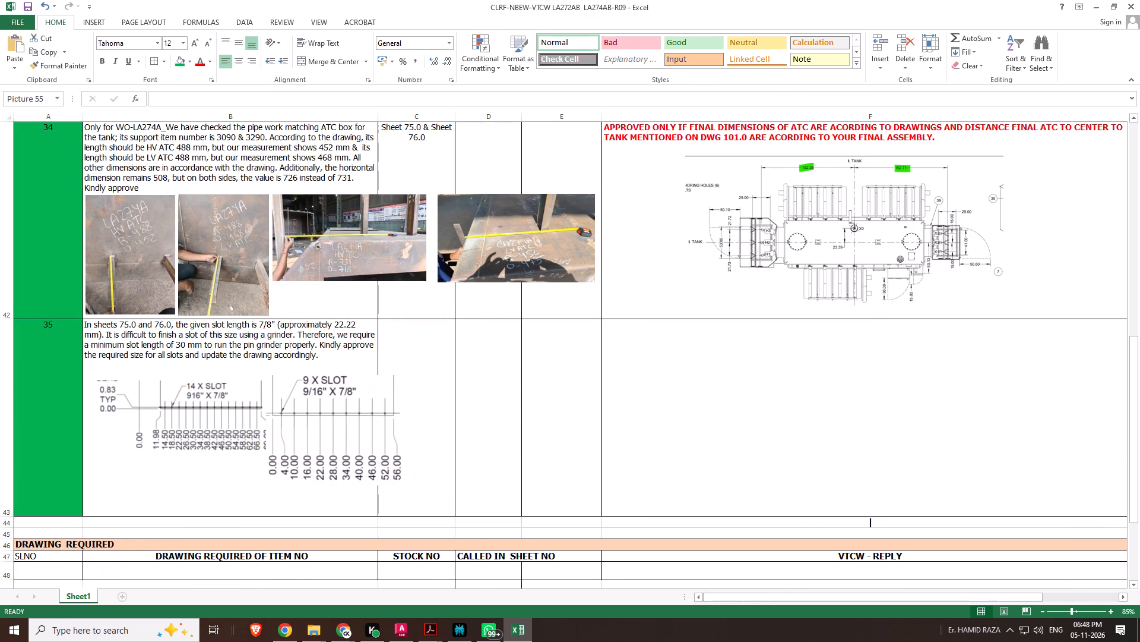
{"action": "left_click_drag", "start_coordinate": [359, 437], "coordinate": [370, 438]}
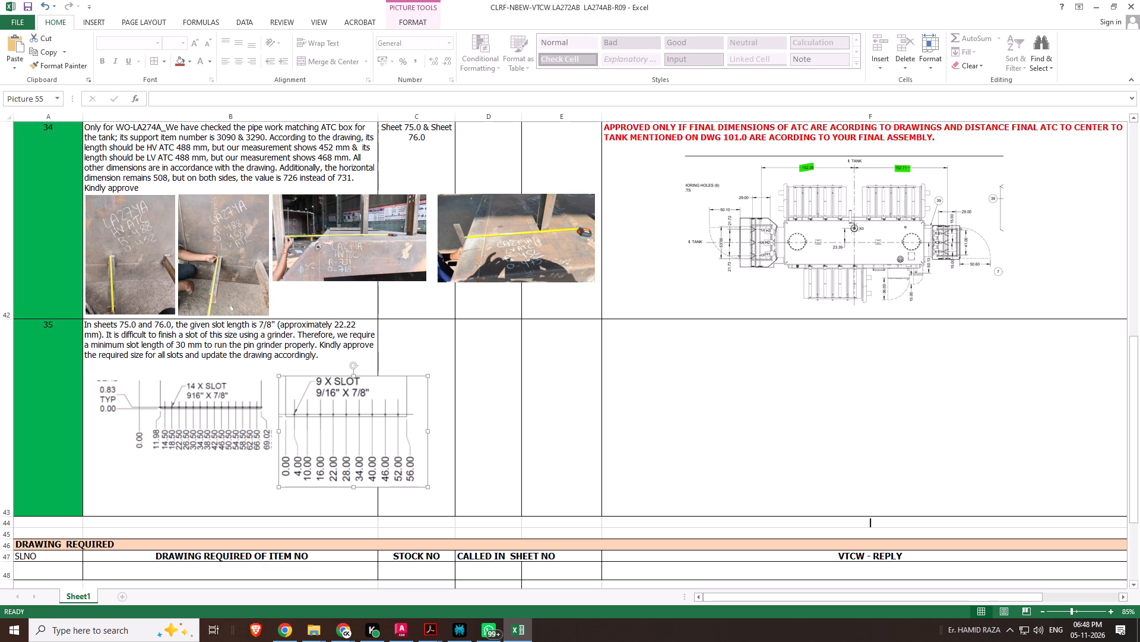
{"action": "left_click", "coordinate": [342, 418]}
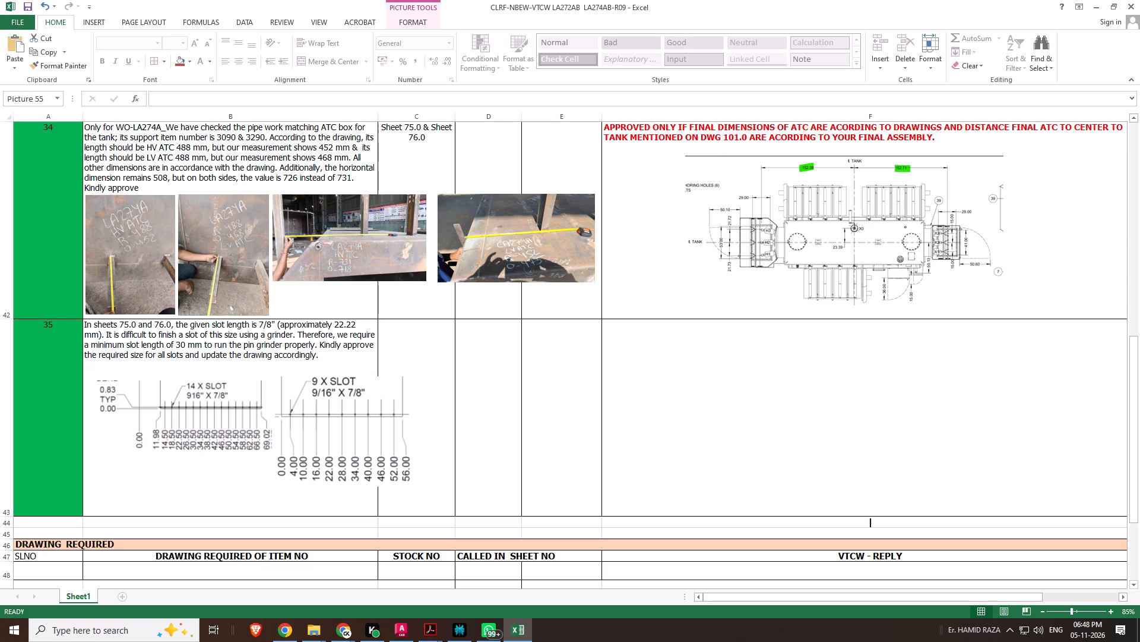
Insert "of 7/8"" after "all slots" in the last sentence of the item 35 description.
{"action": "double_click", "coordinate": [181, 355]}
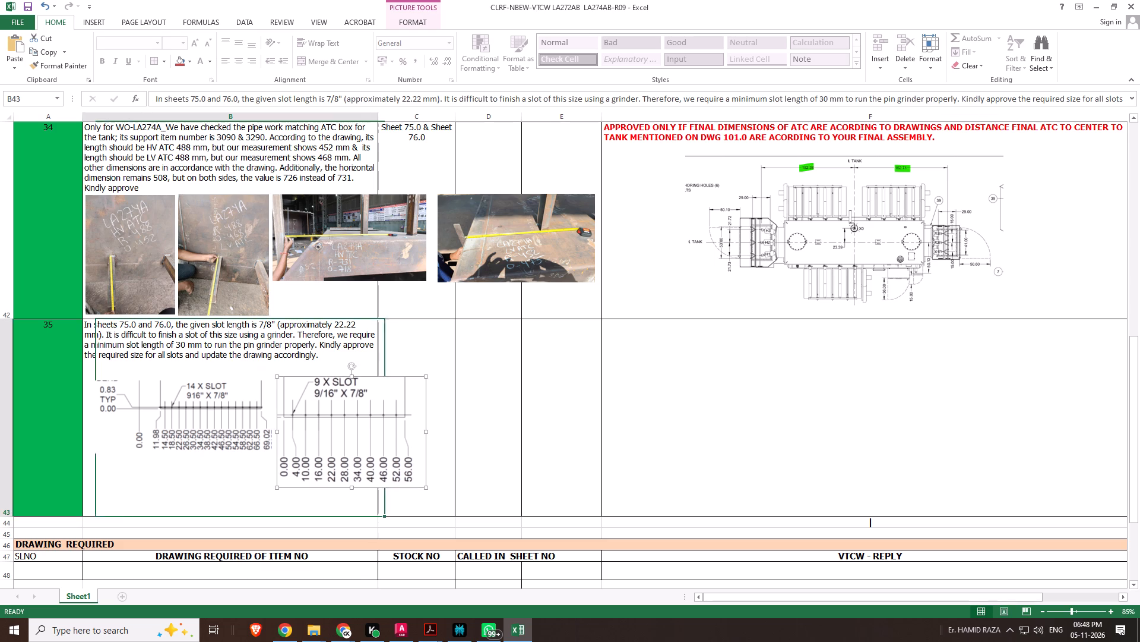
{"action": "left_click", "coordinate": [184, 355]}
{"action": "key", "text": "space"}
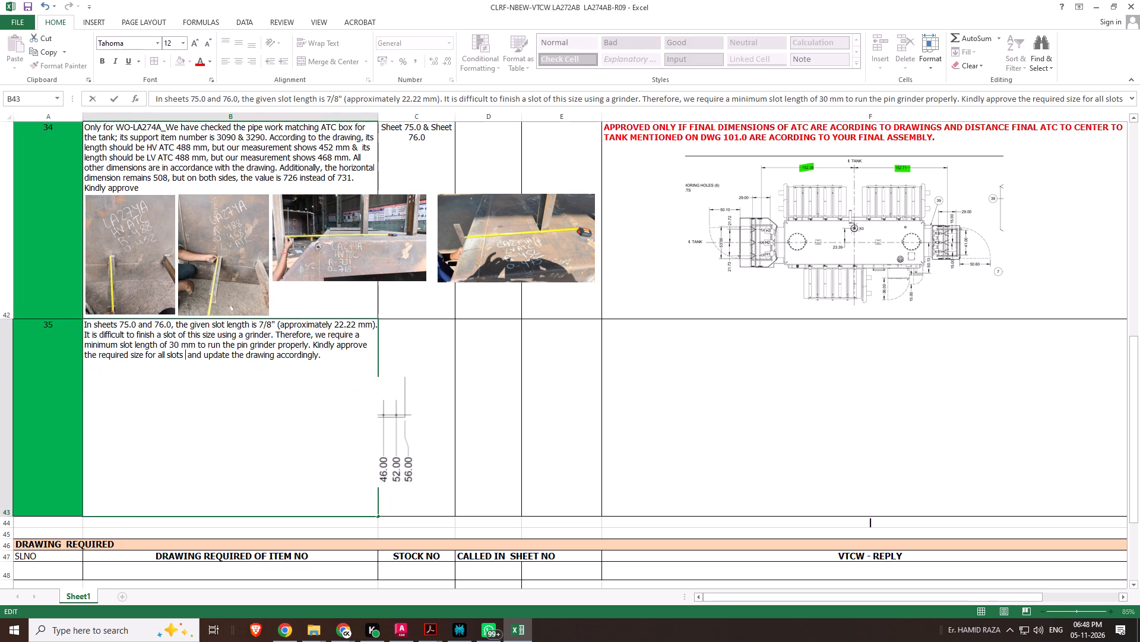
{"action": "type", "text": "of"}
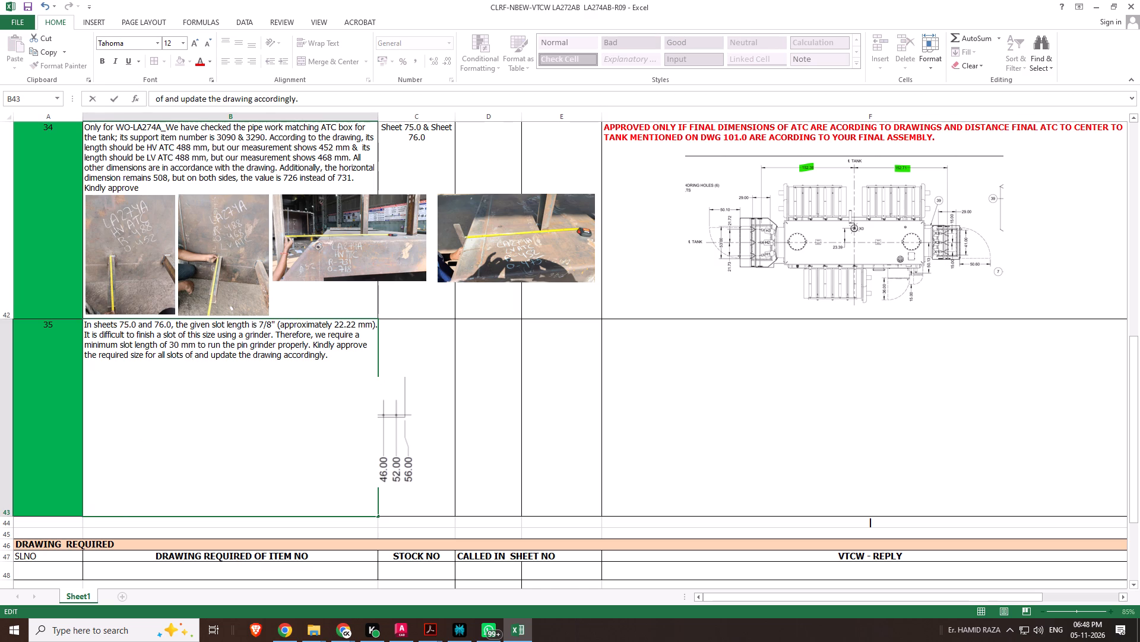
{"action": "key", "text": "space"}
{"action": "type", "text": "7/8\""}
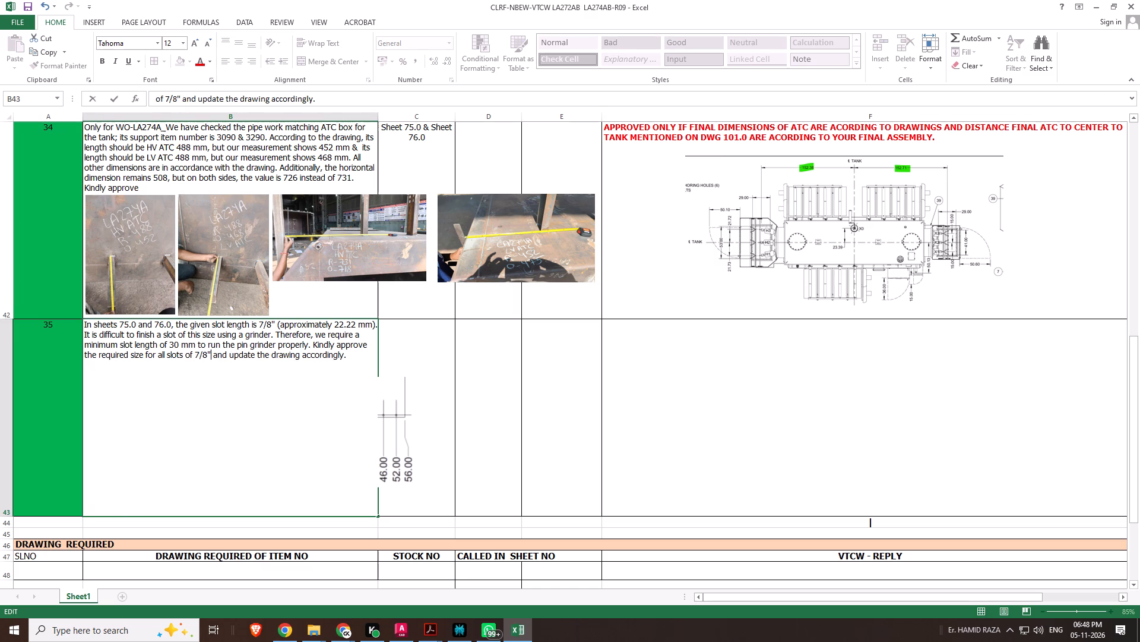
{"action": "left_click", "coordinate": [478, 410]}
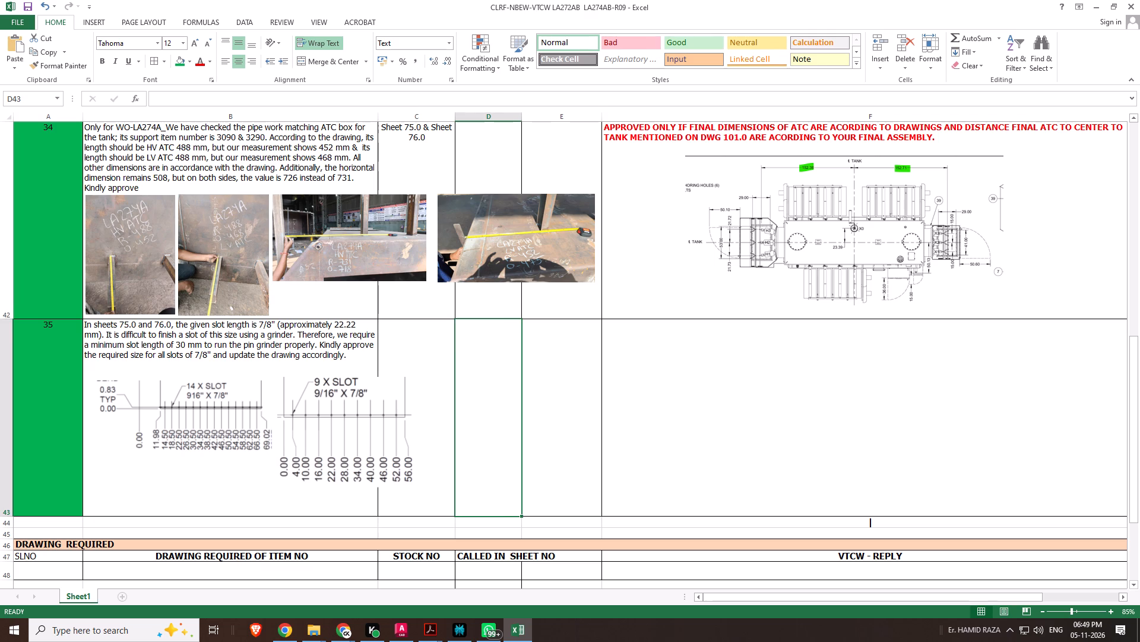
Fill the item 35 serial number cell with standard red and save the workbook.
{"action": "left_click", "coordinate": [47, 394]}
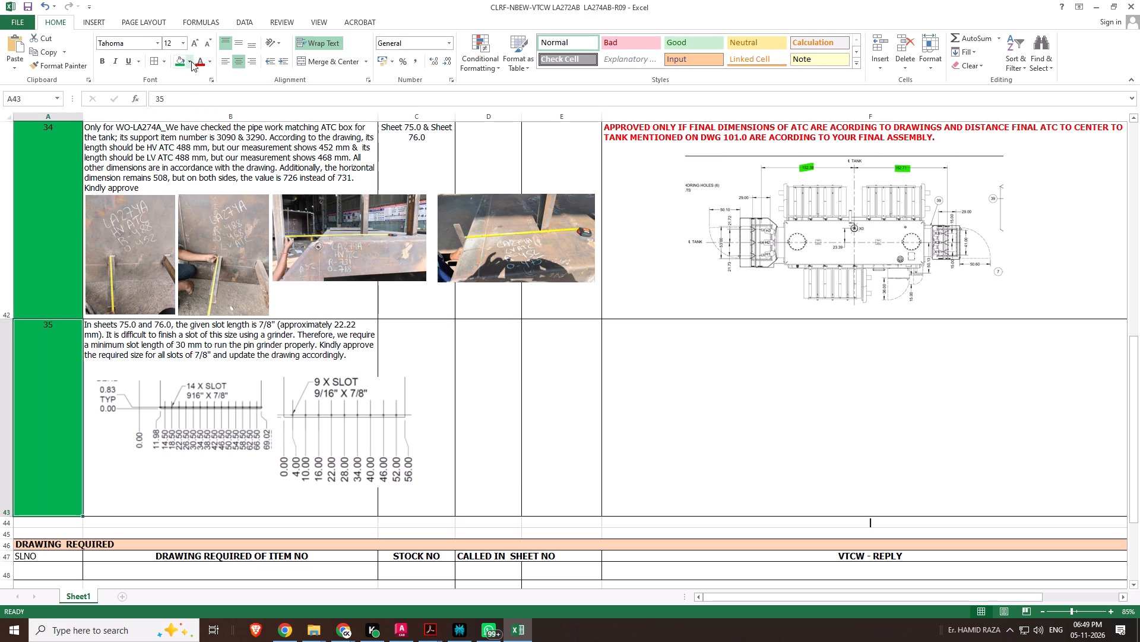
{"action": "left_click", "coordinate": [191, 61]}
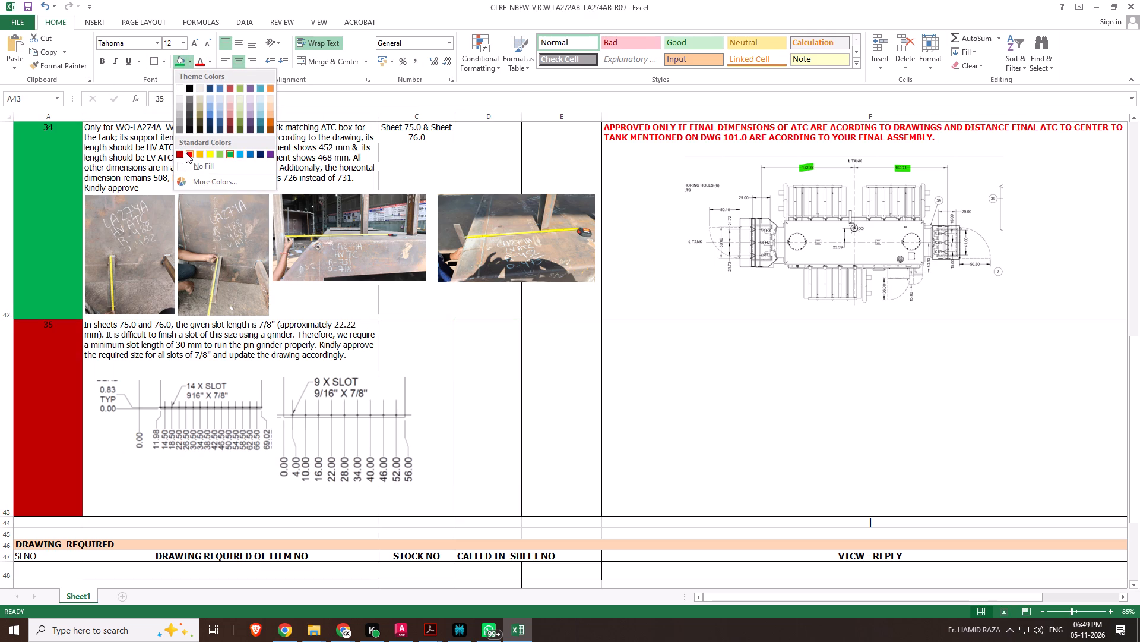
{"action": "left_click", "coordinate": [189, 153]}
{"action": "left_click", "coordinate": [722, 423]}
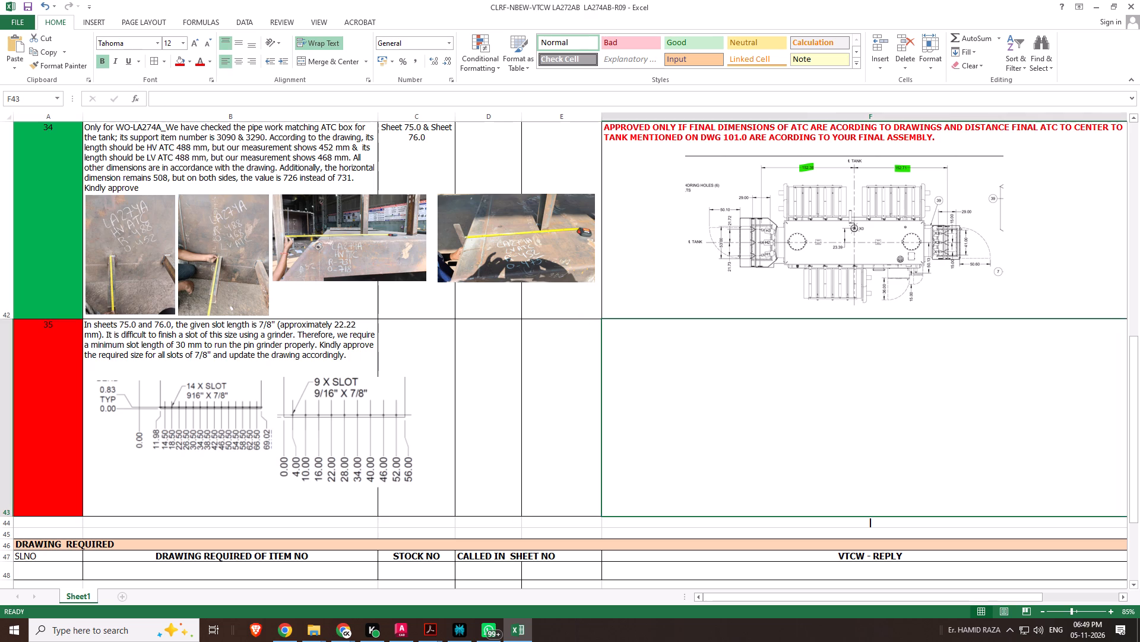
{"action": "key", "text": "ctrl+s"}
Update the revision entry in the sheet header to REV-09, DT. 05.11.2026.
{"action": "scroll", "coordinate": [689, 408], "scroll_direction": "up", "scroll_amount": 15}
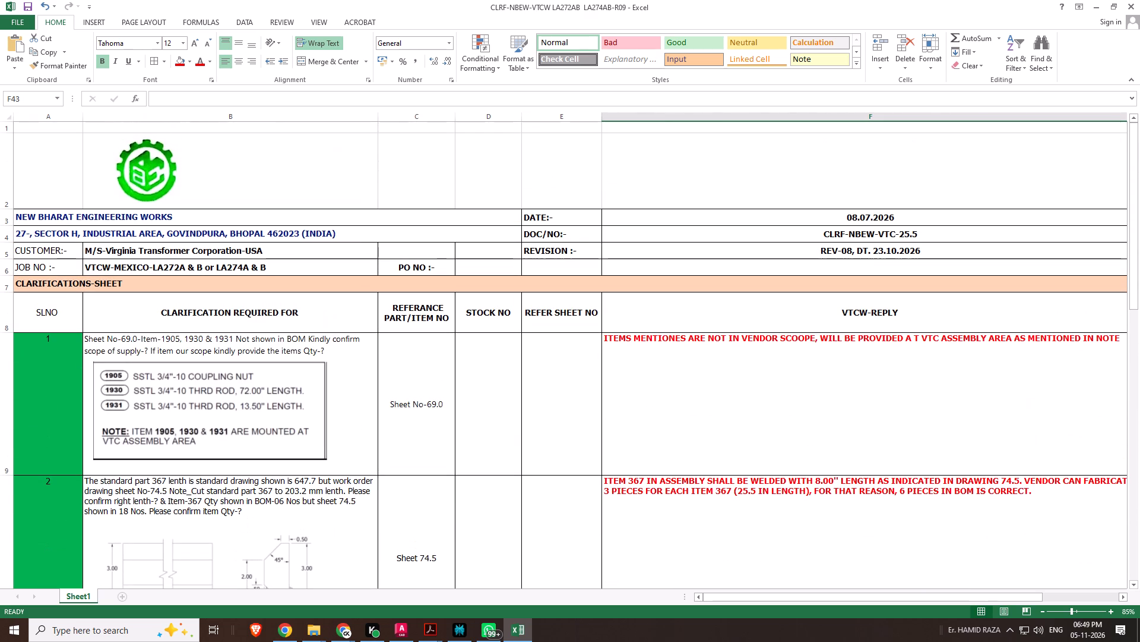
{"action": "double_click", "coordinate": [849, 252]}
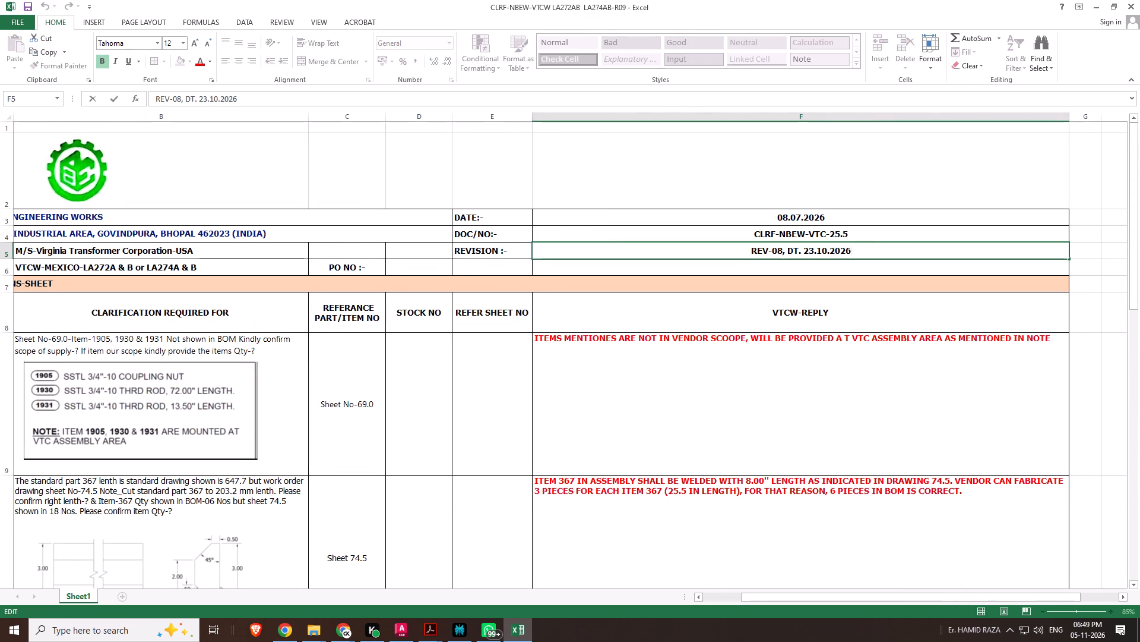
{"action": "left_click", "coordinate": [780, 253]}
{"action": "key", "text": "Right"}
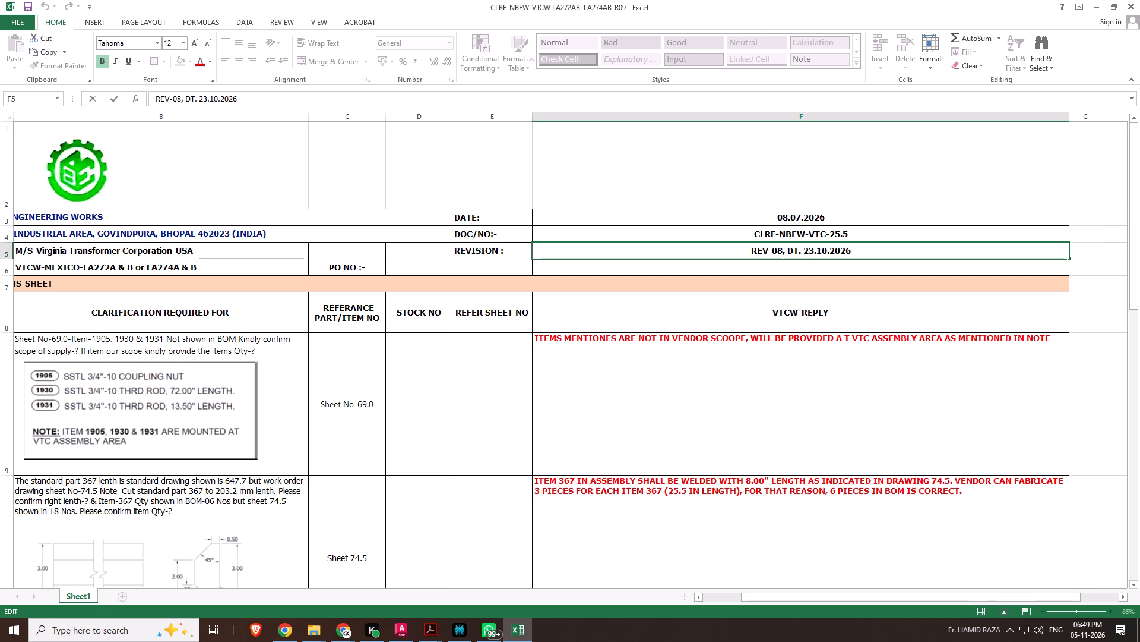
{"action": "key", "text": "BackSpace"}
{"action": "key", "text": "9"}
{"action": "left_click", "coordinate": [812, 252]}
{"action": "key", "text": "BackSpace"}
{"action": "key", "text": "BackSpace"}
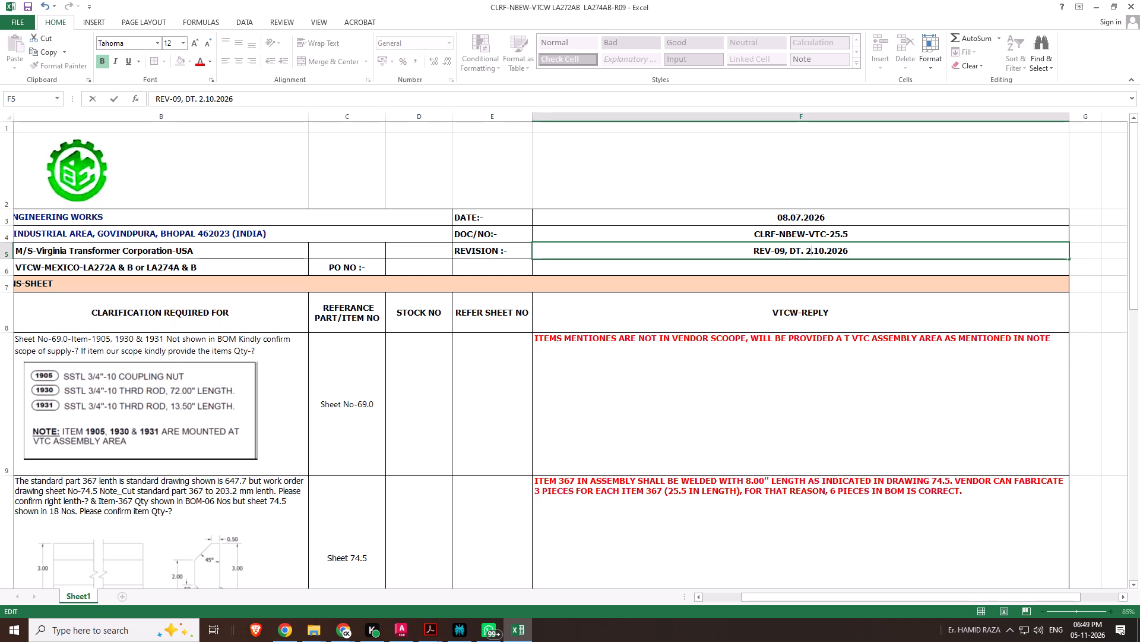
{"action": "type", "text": "05"}
{"action": "key", "text": "Right"}
{"action": "key", "text": "Right"}
{"action": "key", "text": "Right"}
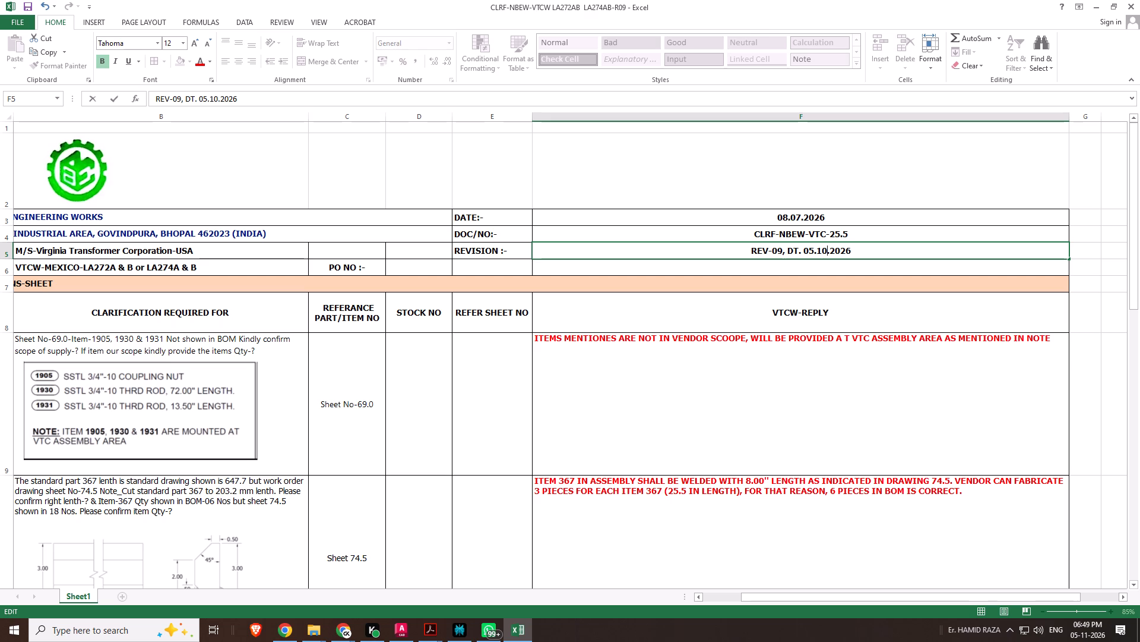
{"action": "key", "text": "BackSpace"}
{"action": "key", "text": "1"}
{"action": "left_click_drag", "start_coordinate": [910, 595], "coordinate": [851, 604]}
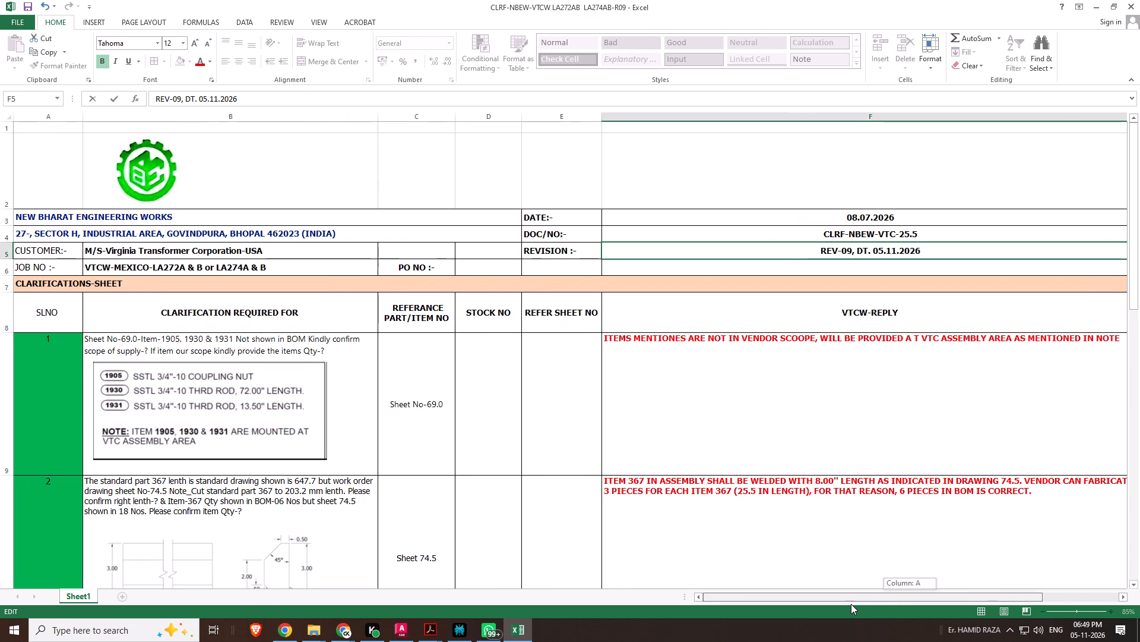
{"action": "left_click_drag", "start_coordinate": [851, 604], "coordinate": [871, 604]}
{"action": "scroll", "coordinate": [641, 480], "scroll_direction": "down", "scroll_amount": 1}
{"action": "left_click", "coordinate": [698, 443]}
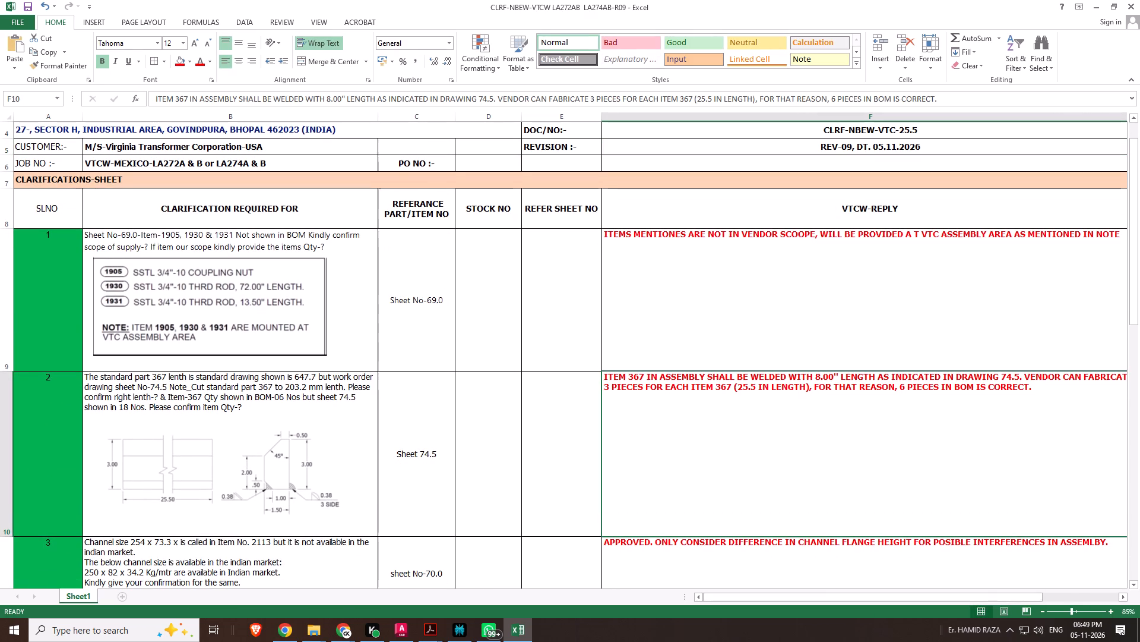
Add a revision history row below REV-08 reading "Point 35 are added" with revision REV-09.
{"action": "scroll", "coordinate": [681, 345], "scroll_direction": "down", "scroll_amount": 8}
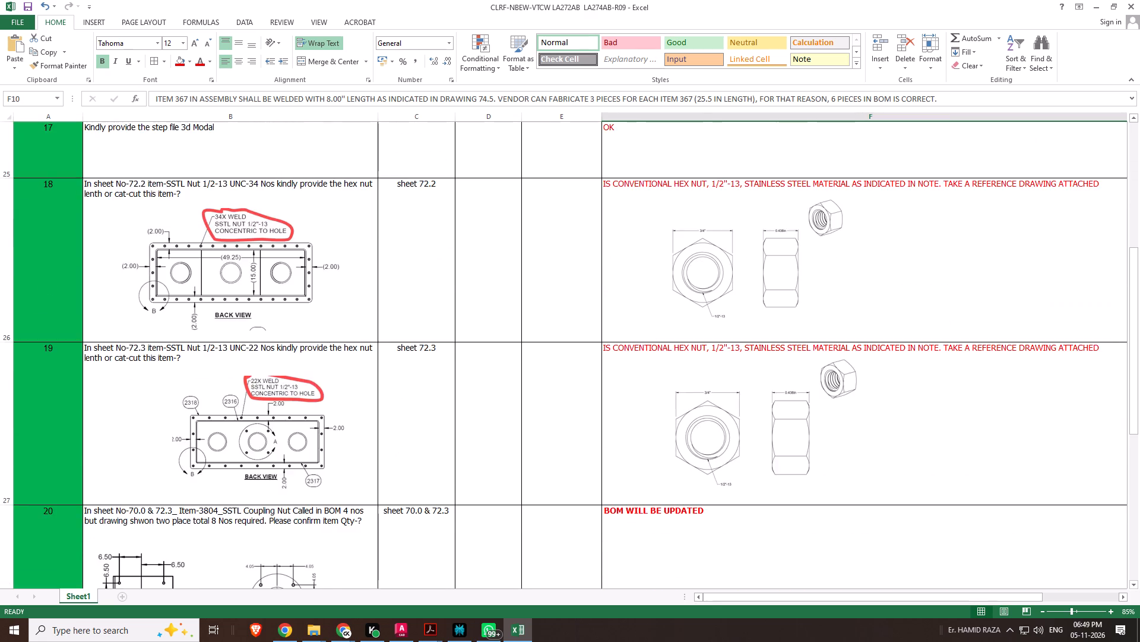
{"action": "scroll", "coordinate": [663, 354], "scroll_direction": "down", "scroll_amount": 6}
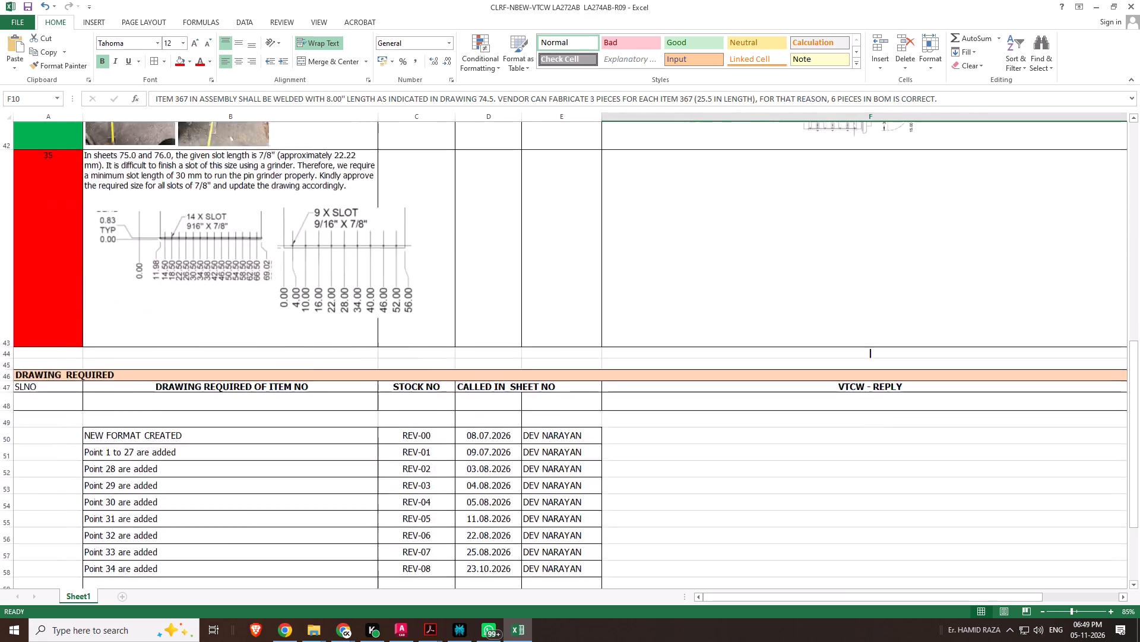
{"action": "scroll", "coordinate": [612, 378], "scroll_direction": "up", "scroll_amount": 1}
{"action": "scroll", "coordinate": [528, 375], "scroll_direction": "up", "scroll_amount": 1}
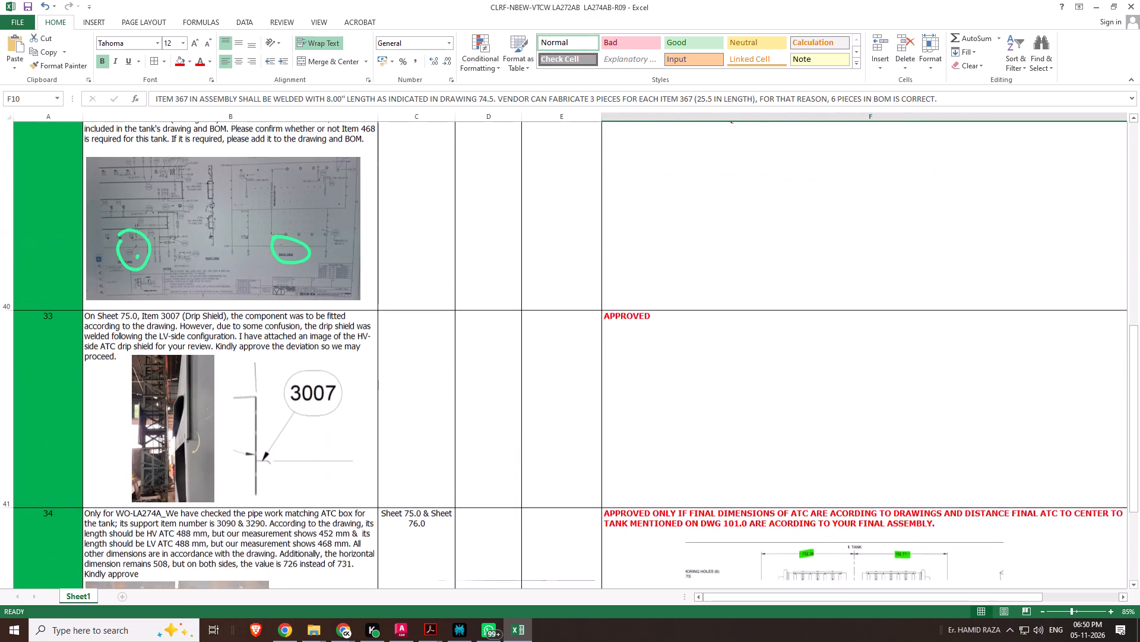
{"action": "scroll", "coordinate": [528, 373], "scroll_direction": "down", "scroll_amount": 1}
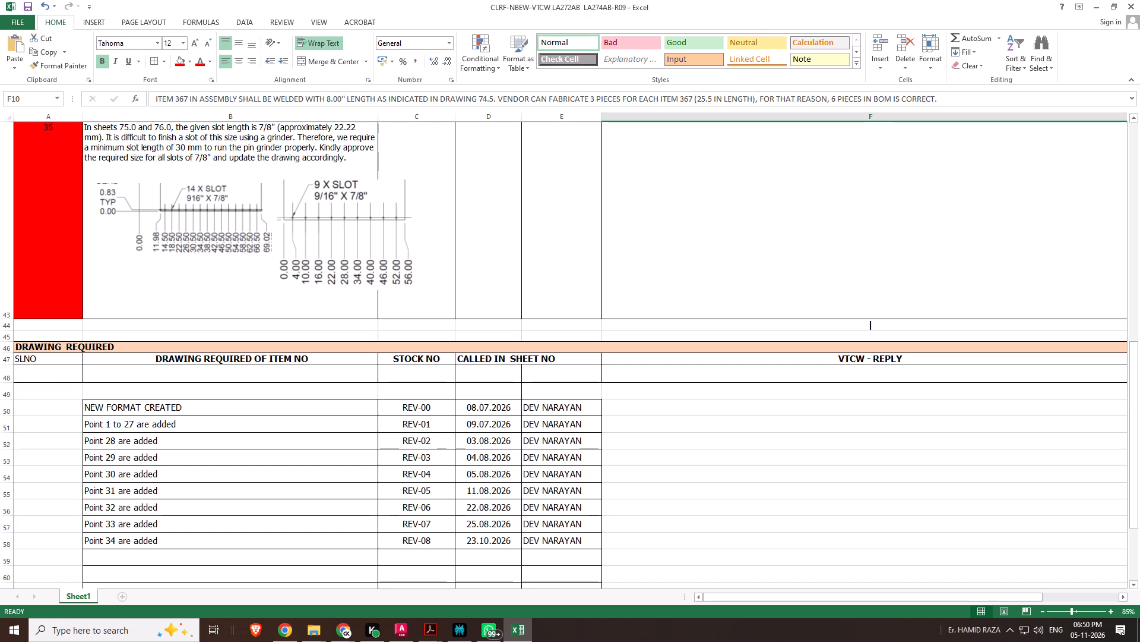
{"action": "left_click", "coordinate": [155, 544]}
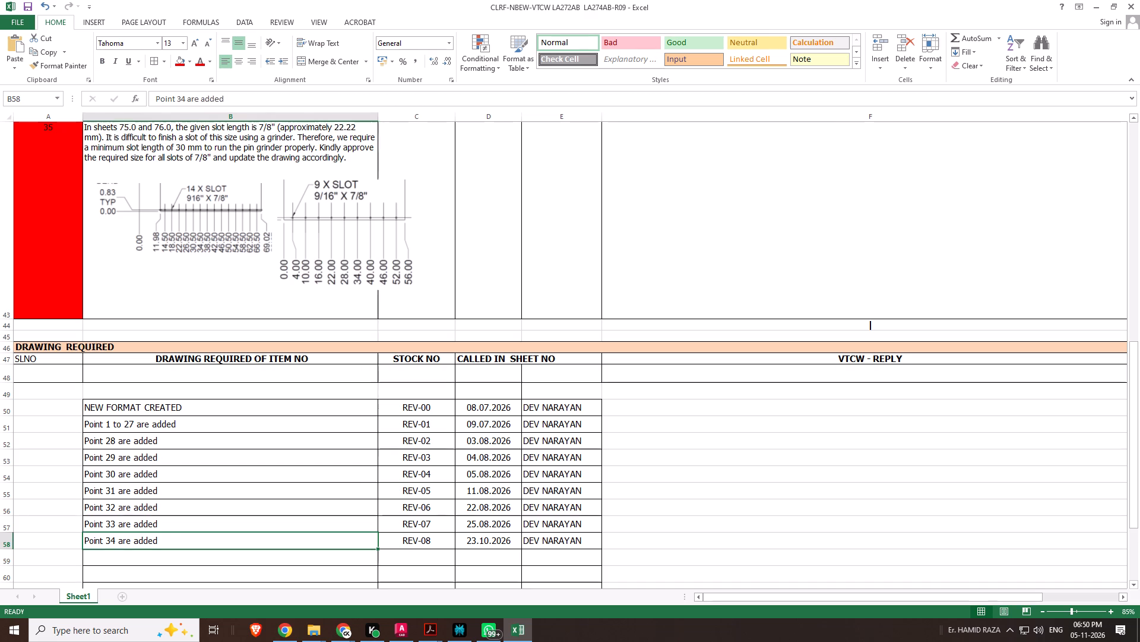
{"action": "left_click_drag", "start_coordinate": [377, 550], "coordinate": [374, 562]}
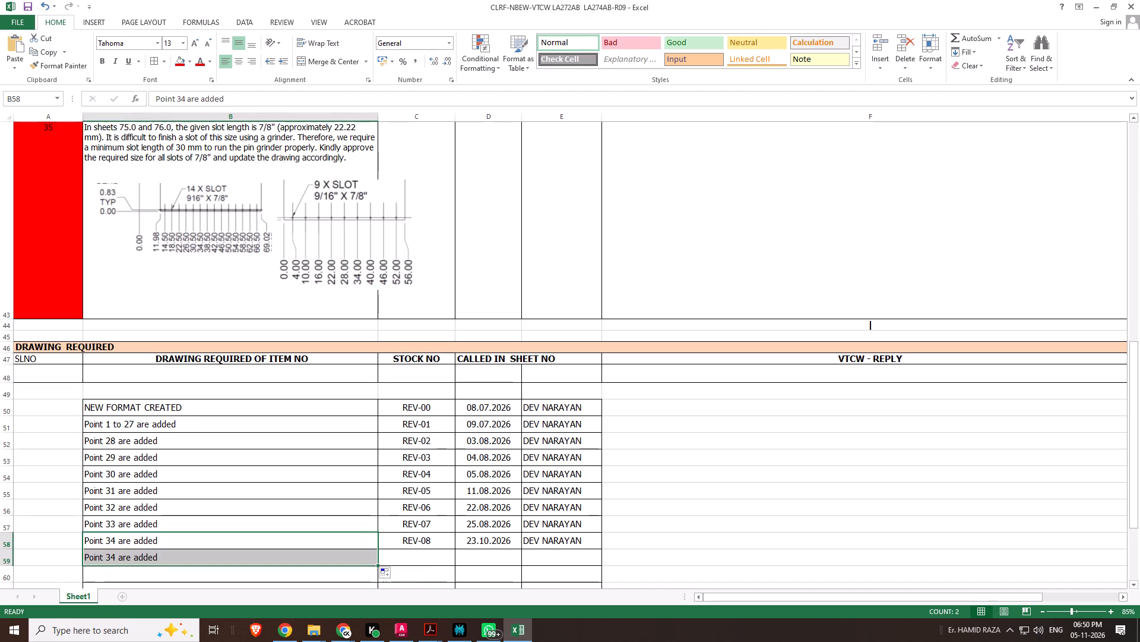
{"action": "left_click", "coordinate": [420, 539]}
{"action": "left_click_drag", "start_coordinate": [454, 550], "coordinate": [454, 556]}
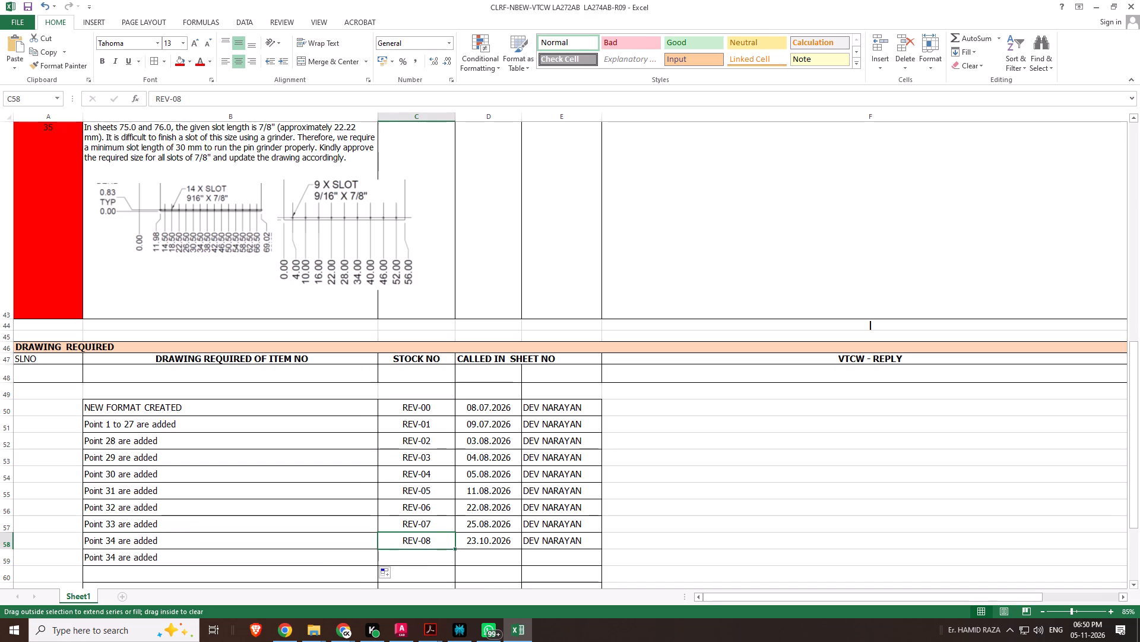
{"action": "left_click_drag", "start_coordinate": [454, 556], "coordinate": [452, 568]}
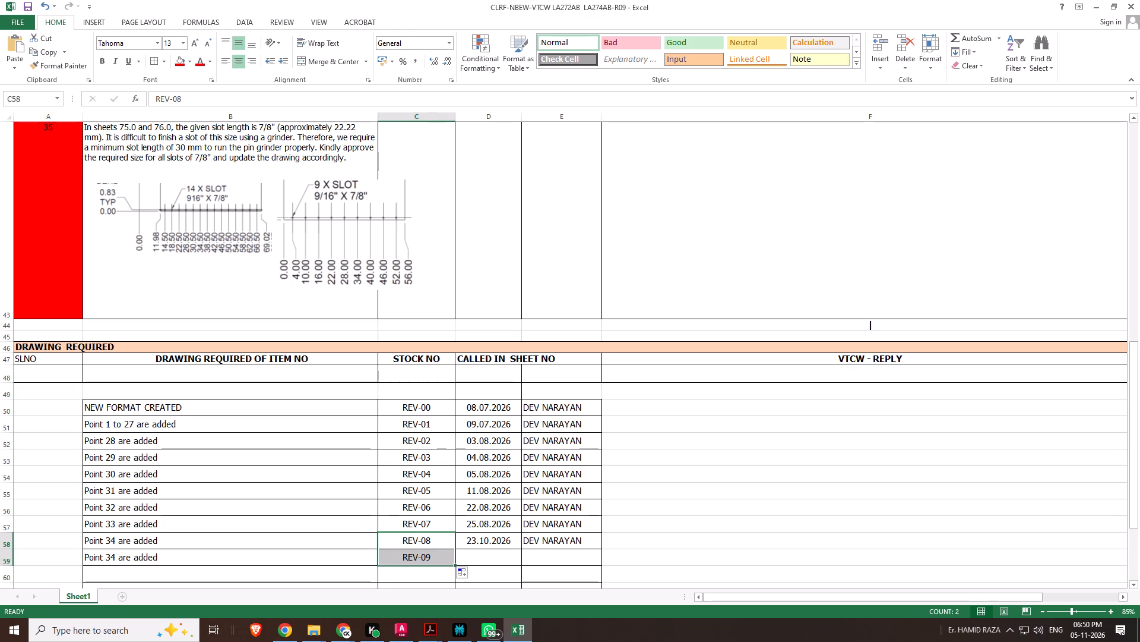
{"action": "double_click", "coordinate": [116, 556]}
{"action": "key", "text": "BackSpace"}
{"action": "key", "text": "5"}
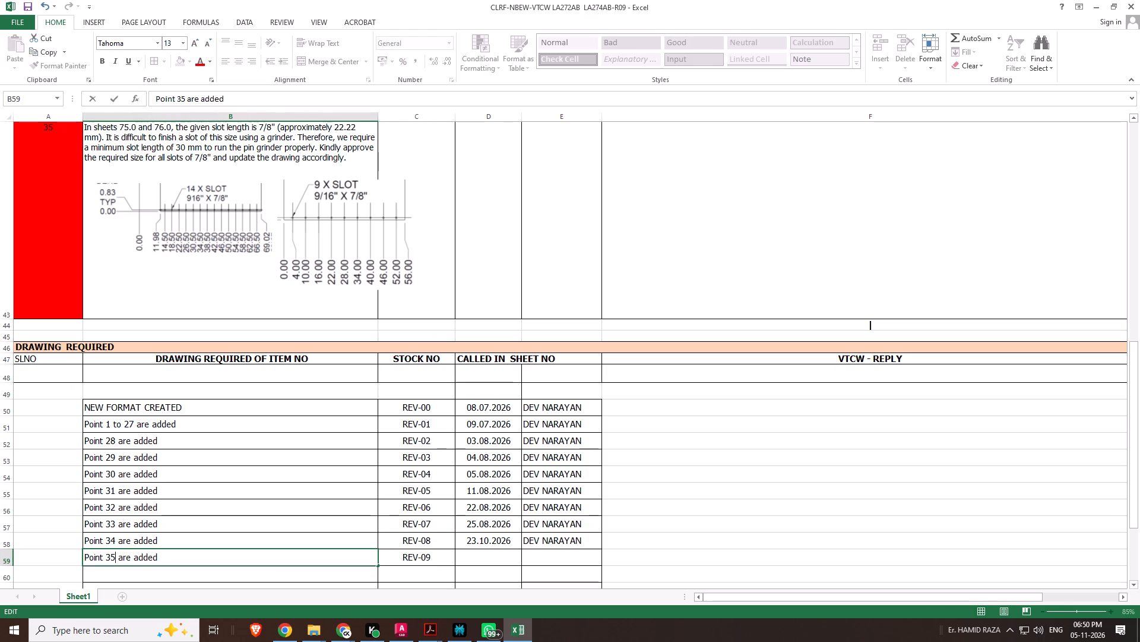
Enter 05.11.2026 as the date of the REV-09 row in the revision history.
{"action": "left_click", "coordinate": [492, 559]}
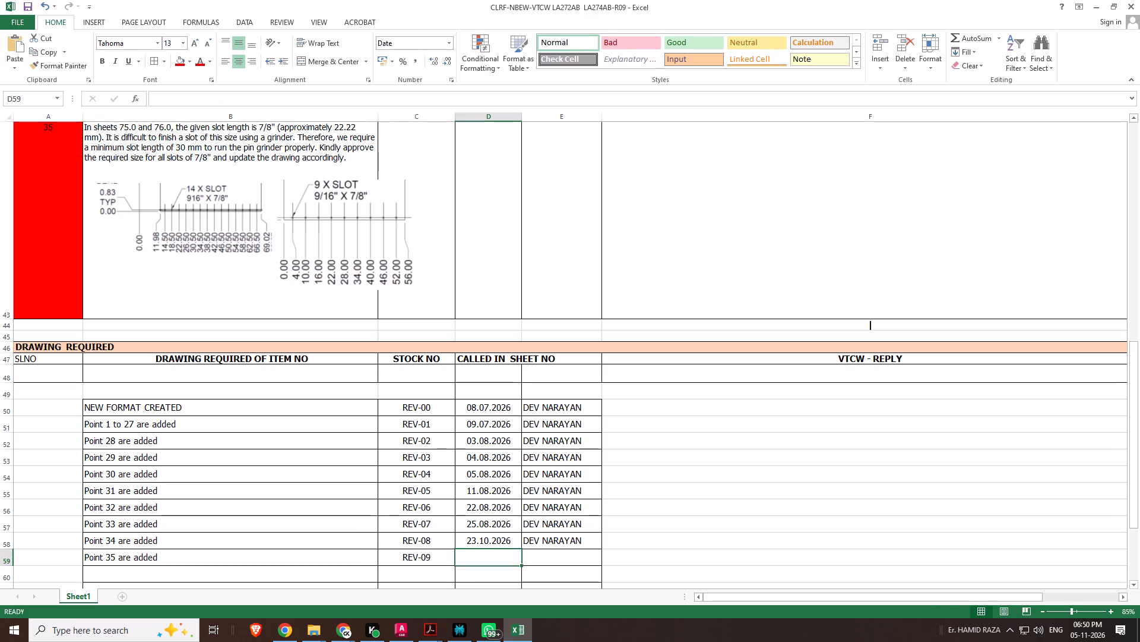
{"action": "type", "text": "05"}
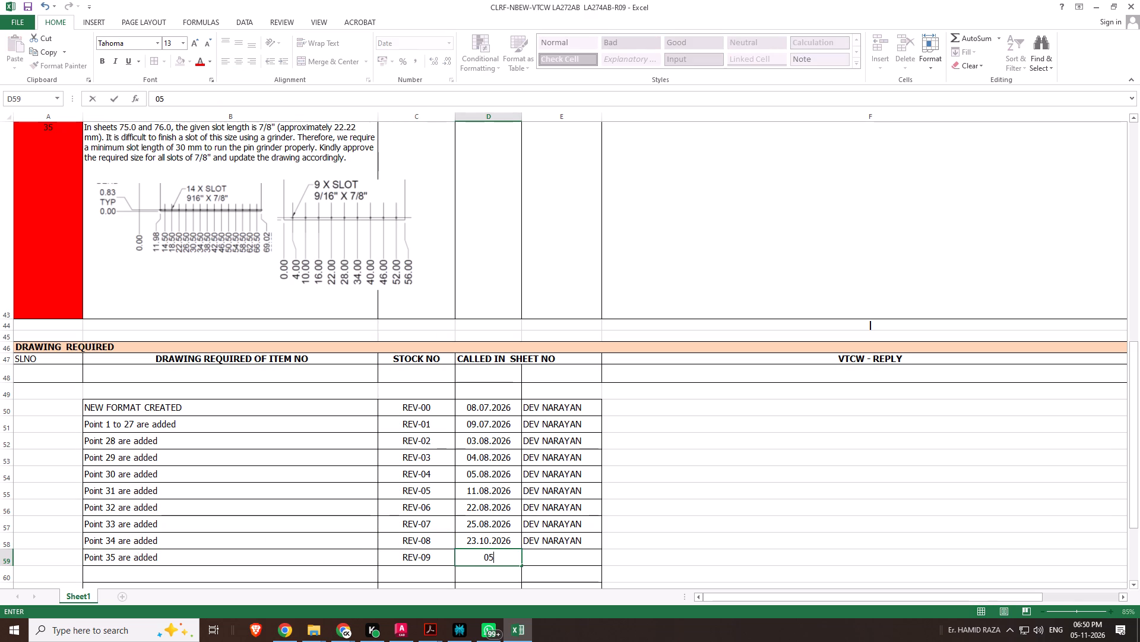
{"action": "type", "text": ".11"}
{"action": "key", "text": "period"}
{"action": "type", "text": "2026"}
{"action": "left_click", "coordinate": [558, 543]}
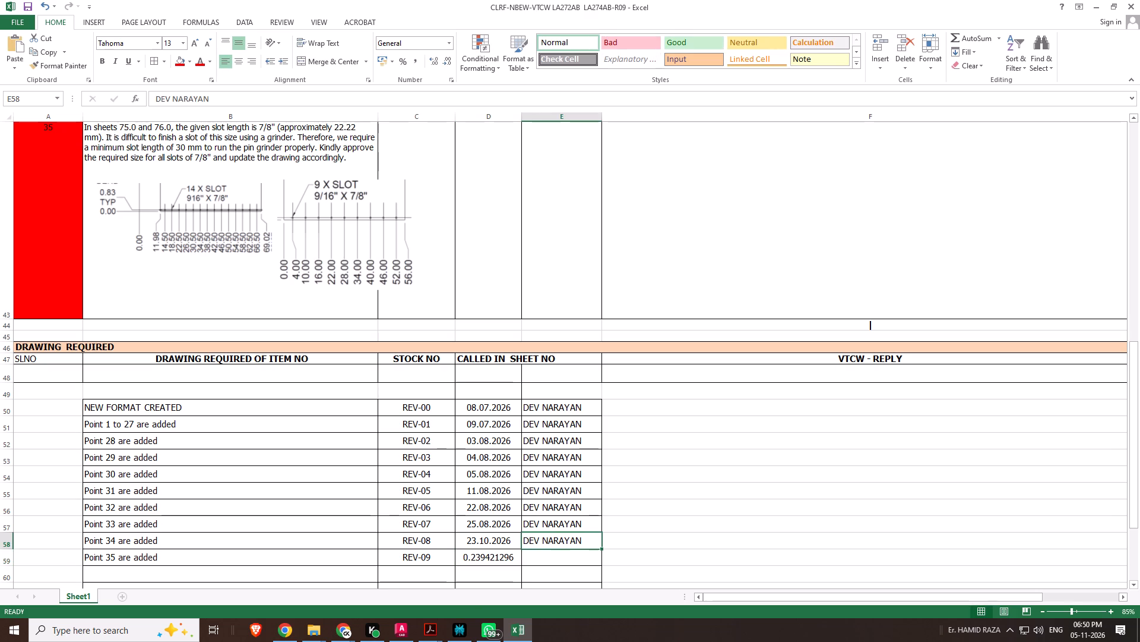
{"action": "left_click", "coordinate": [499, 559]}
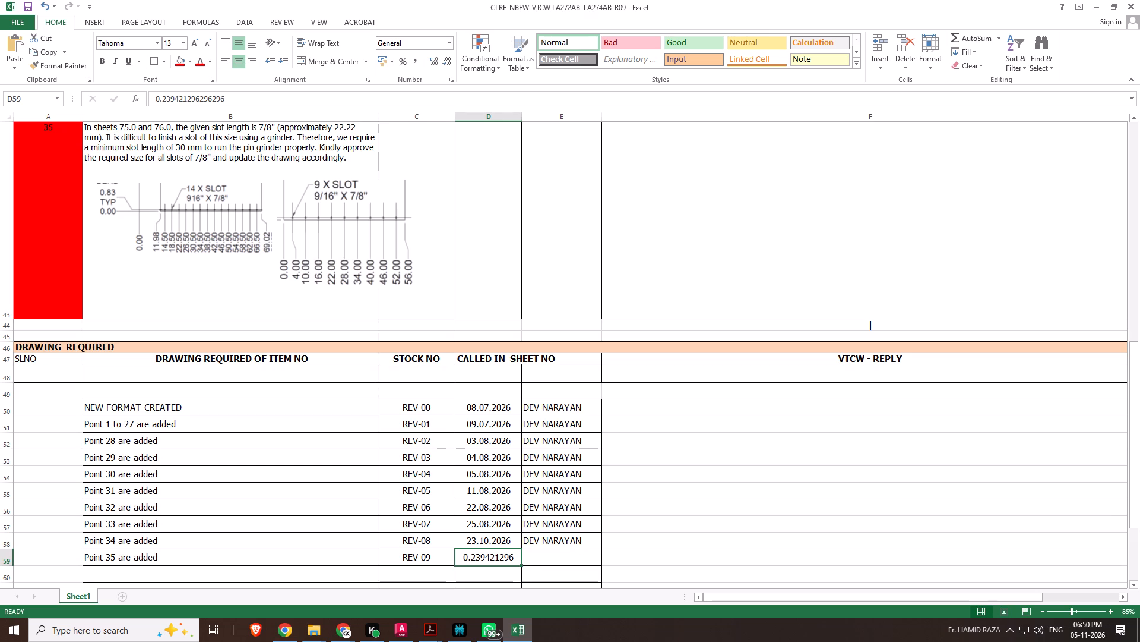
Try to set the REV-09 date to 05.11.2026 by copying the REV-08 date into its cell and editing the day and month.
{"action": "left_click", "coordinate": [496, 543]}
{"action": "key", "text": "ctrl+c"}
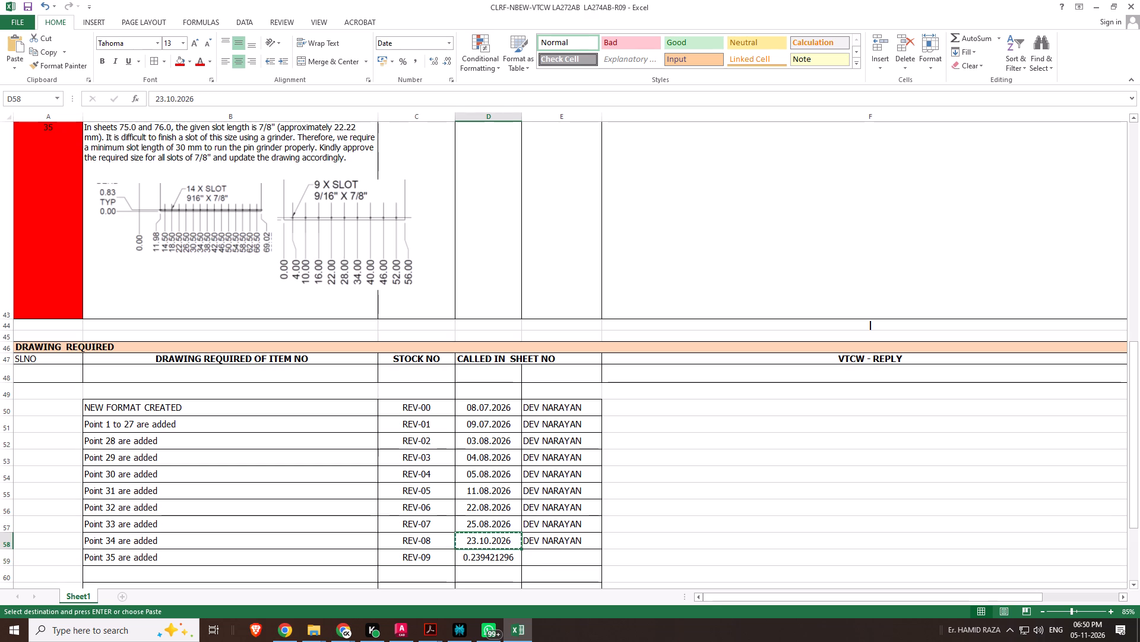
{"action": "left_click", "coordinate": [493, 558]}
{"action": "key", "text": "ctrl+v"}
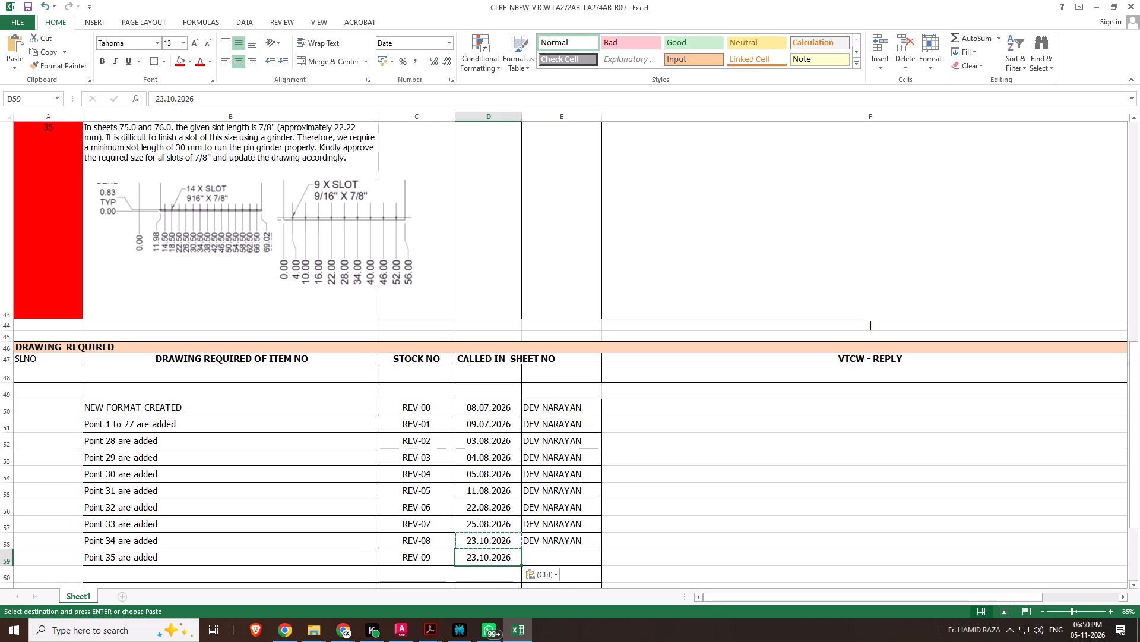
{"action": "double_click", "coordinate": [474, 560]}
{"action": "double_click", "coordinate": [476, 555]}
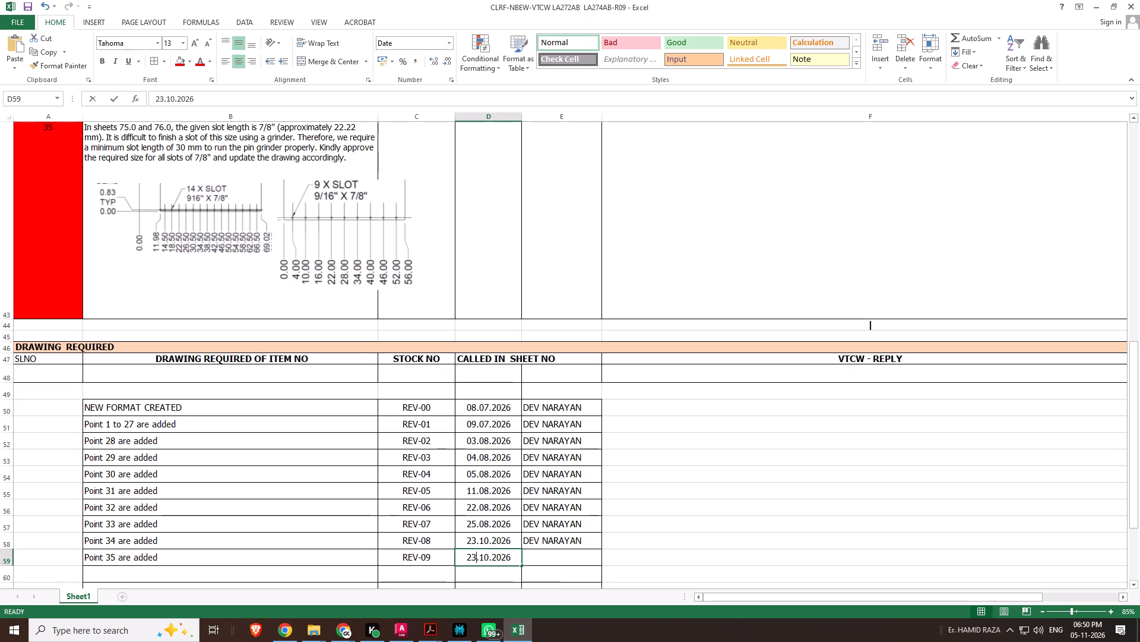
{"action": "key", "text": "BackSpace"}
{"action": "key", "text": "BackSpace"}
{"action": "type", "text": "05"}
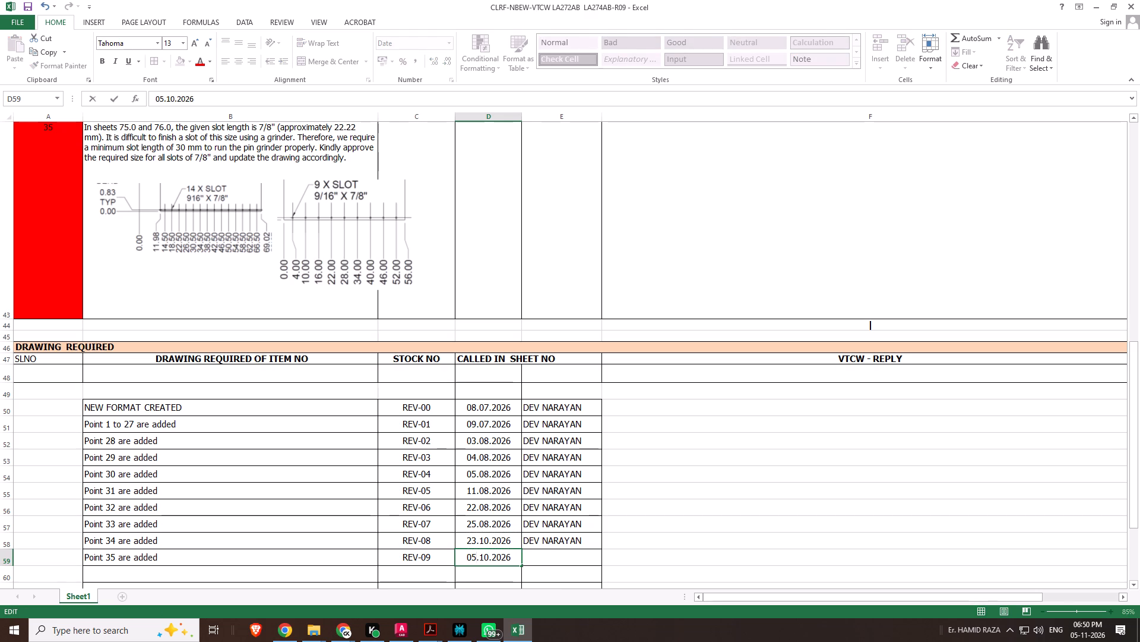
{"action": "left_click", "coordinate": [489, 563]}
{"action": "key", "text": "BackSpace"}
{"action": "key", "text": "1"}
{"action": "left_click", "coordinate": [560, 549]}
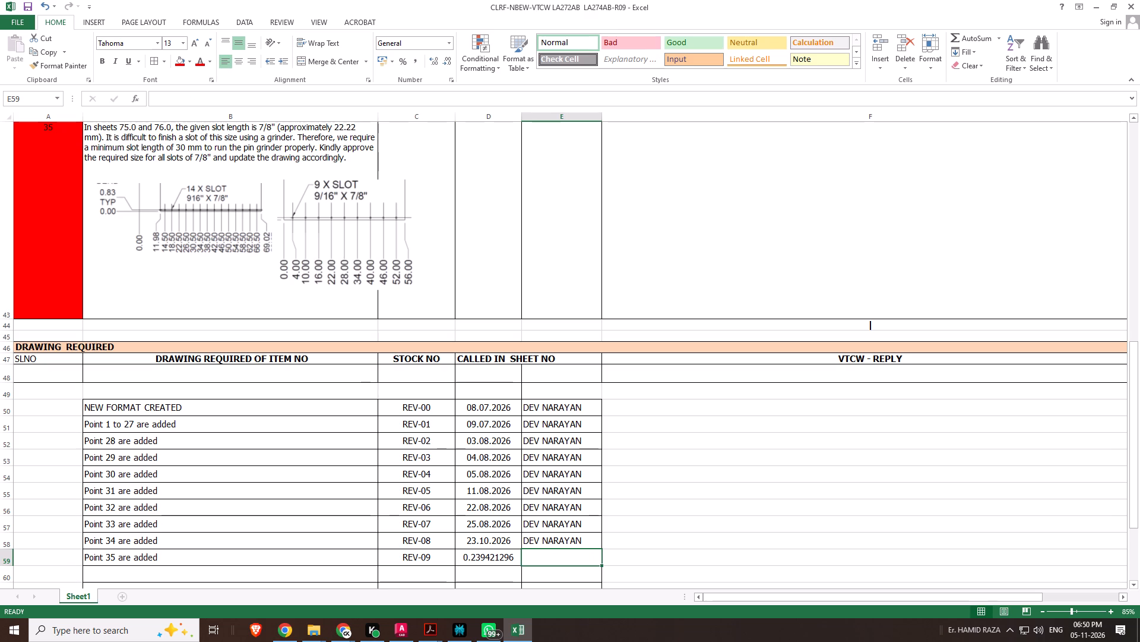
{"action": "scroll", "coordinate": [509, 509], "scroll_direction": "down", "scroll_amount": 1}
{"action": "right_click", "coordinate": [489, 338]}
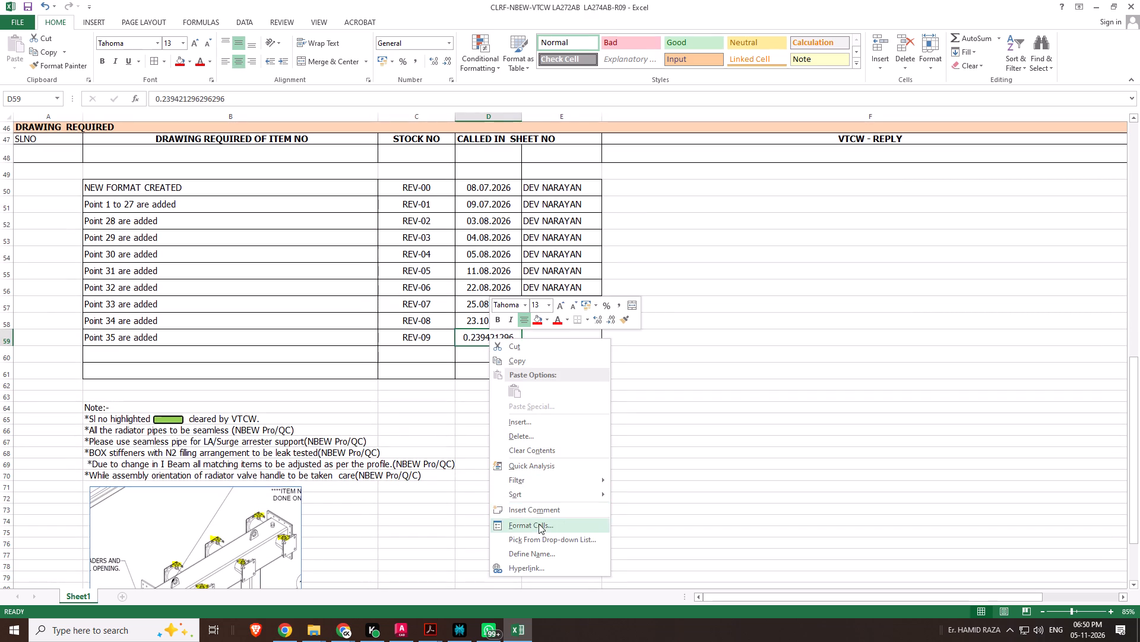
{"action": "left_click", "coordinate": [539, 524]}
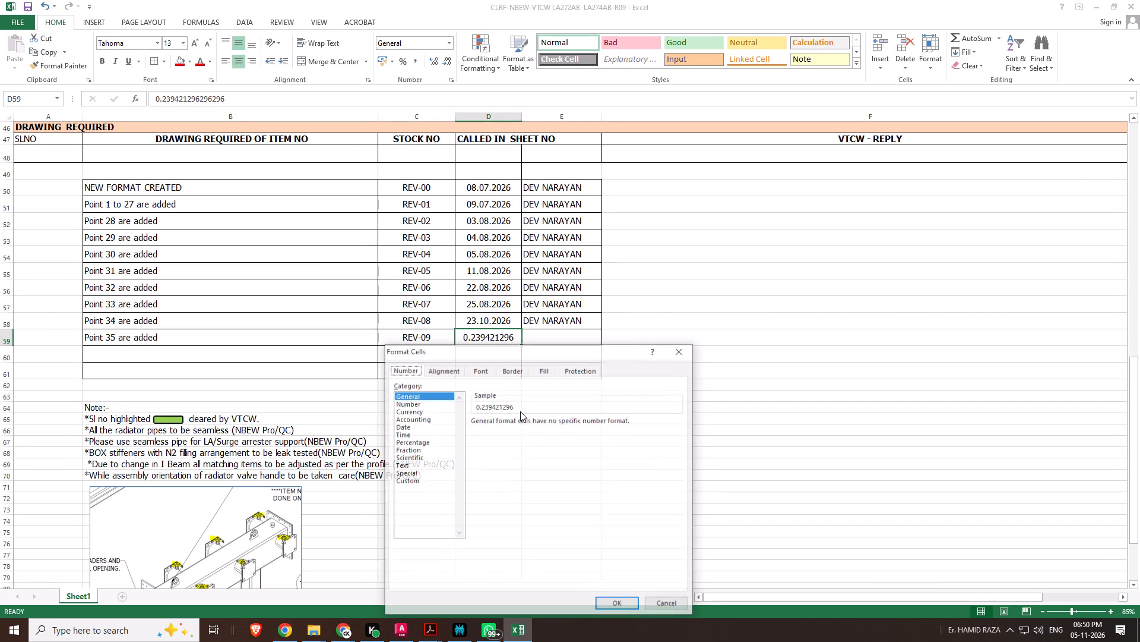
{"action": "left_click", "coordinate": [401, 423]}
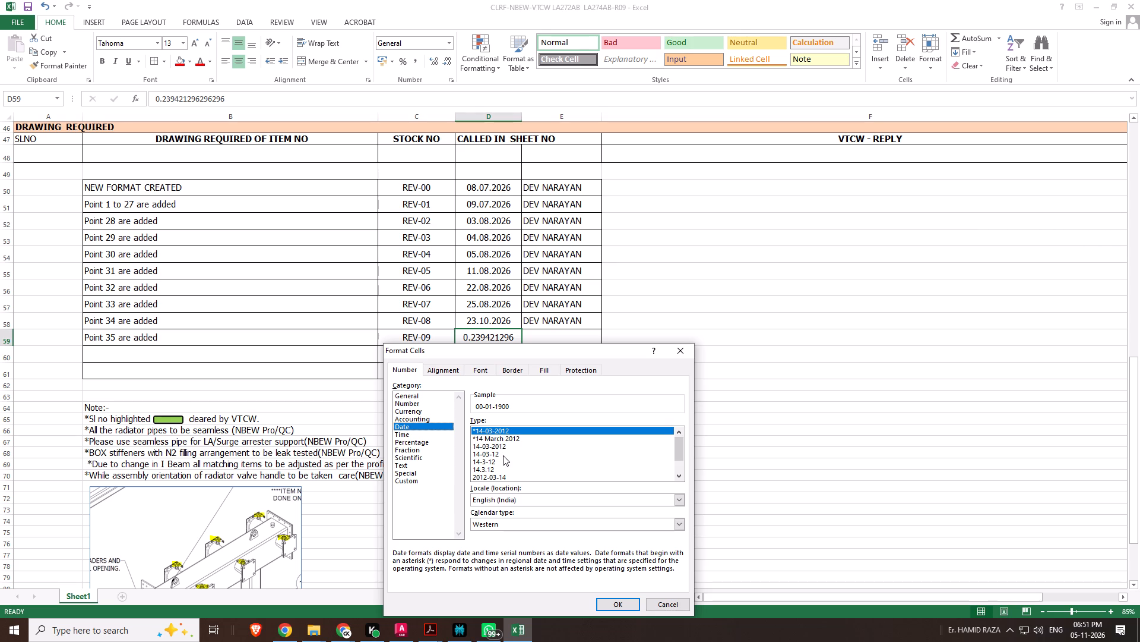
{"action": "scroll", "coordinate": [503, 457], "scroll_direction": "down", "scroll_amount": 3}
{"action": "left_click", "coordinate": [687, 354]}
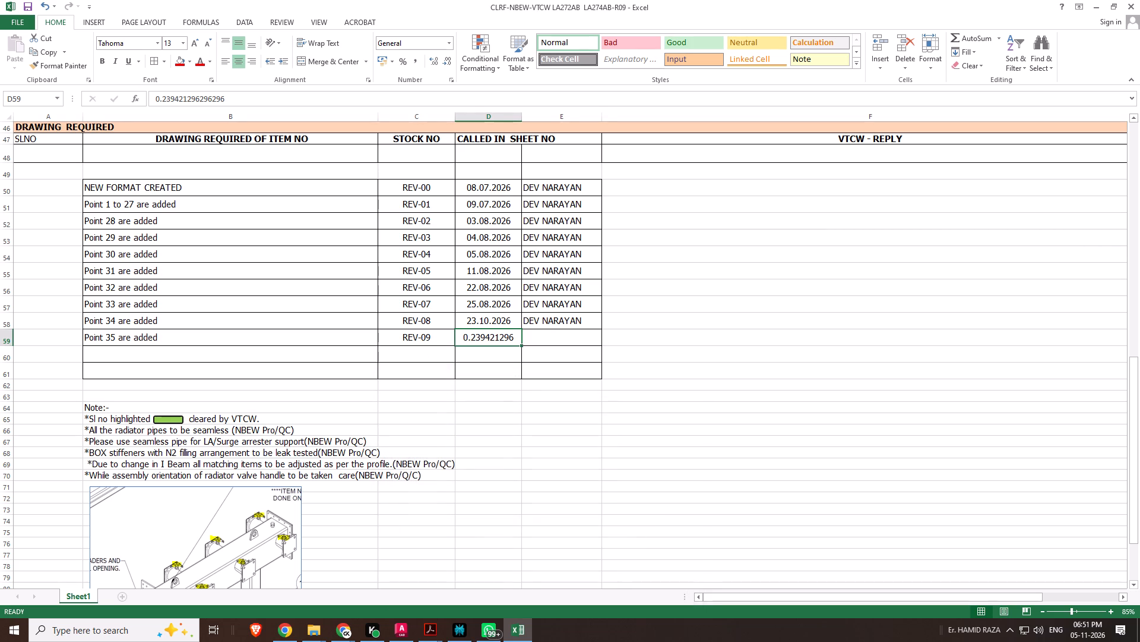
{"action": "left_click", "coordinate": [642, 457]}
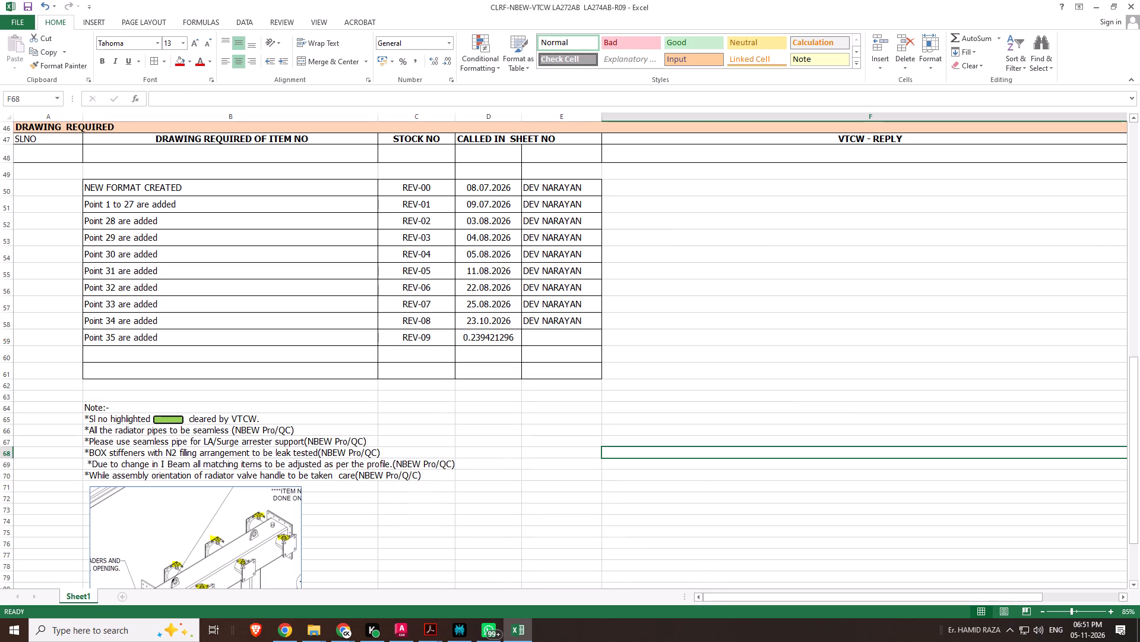
Fill the name from the REV-08 row down into the REV-09 row of the revision history.
{"action": "left_click", "coordinate": [558, 319]}
{"action": "left_click_drag", "start_coordinate": [603, 328], "coordinate": [603, 329]}
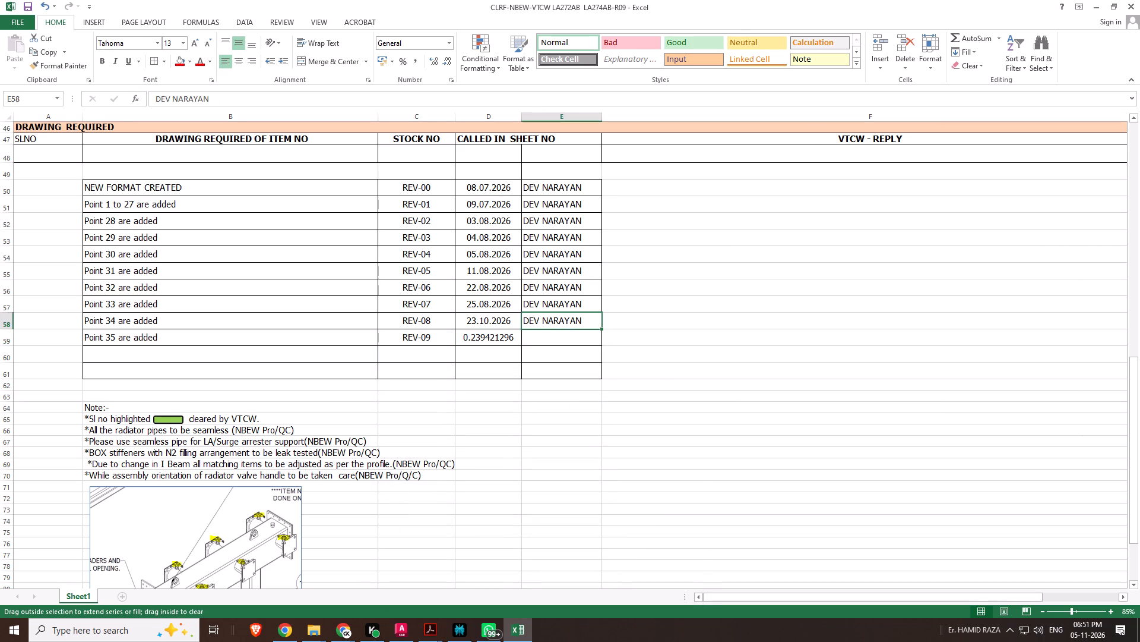
{"action": "left_click_drag", "start_coordinate": [603, 329], "coordinate": [603, 343]}
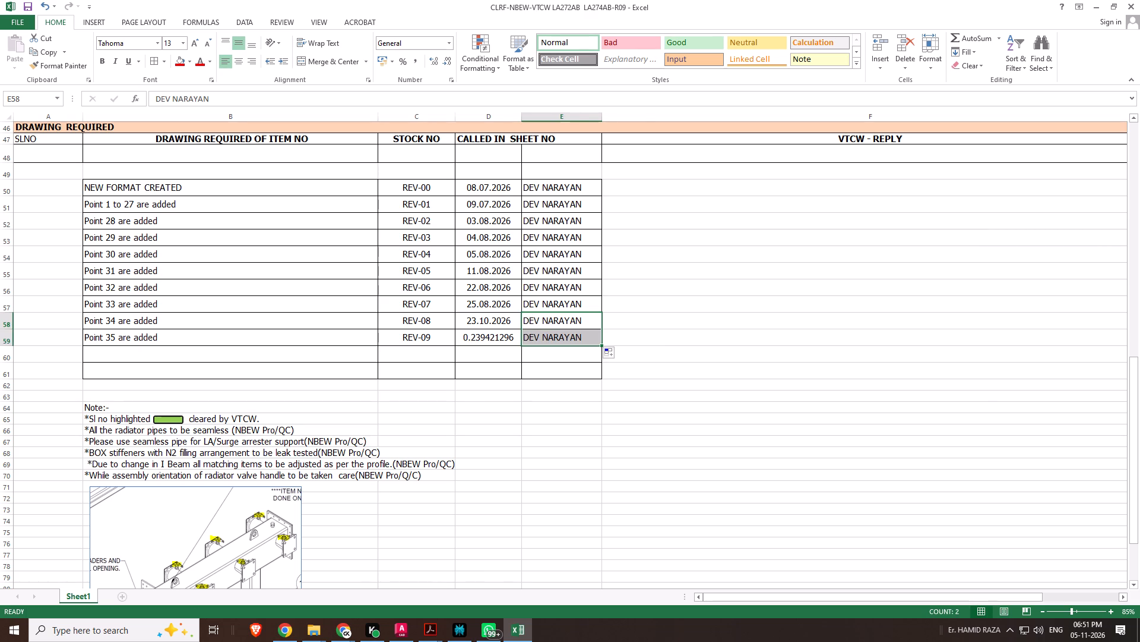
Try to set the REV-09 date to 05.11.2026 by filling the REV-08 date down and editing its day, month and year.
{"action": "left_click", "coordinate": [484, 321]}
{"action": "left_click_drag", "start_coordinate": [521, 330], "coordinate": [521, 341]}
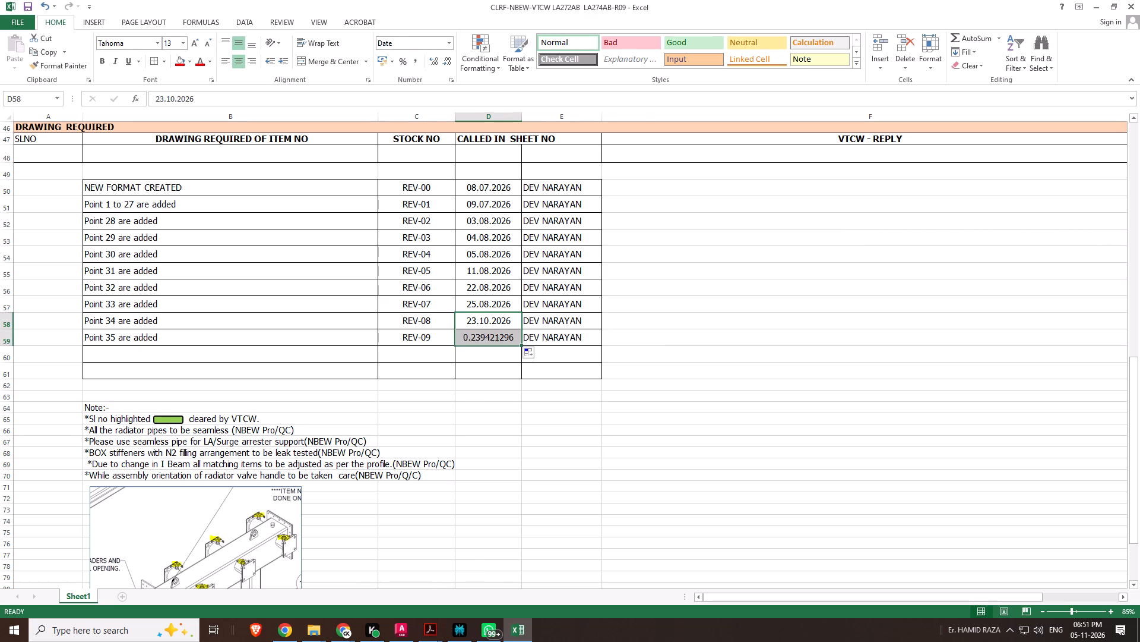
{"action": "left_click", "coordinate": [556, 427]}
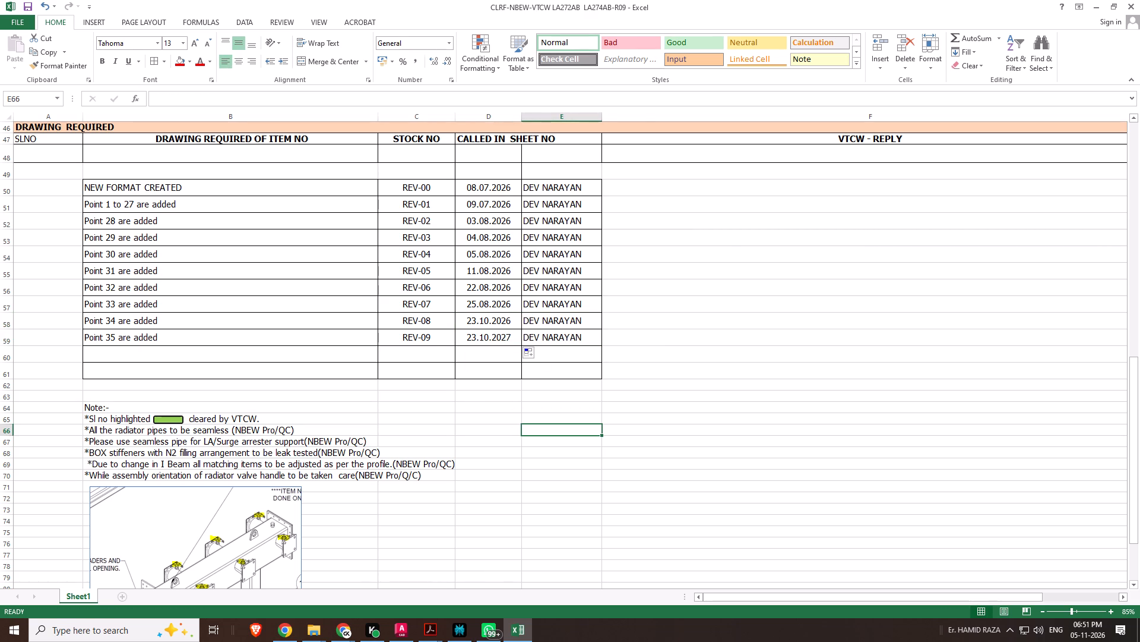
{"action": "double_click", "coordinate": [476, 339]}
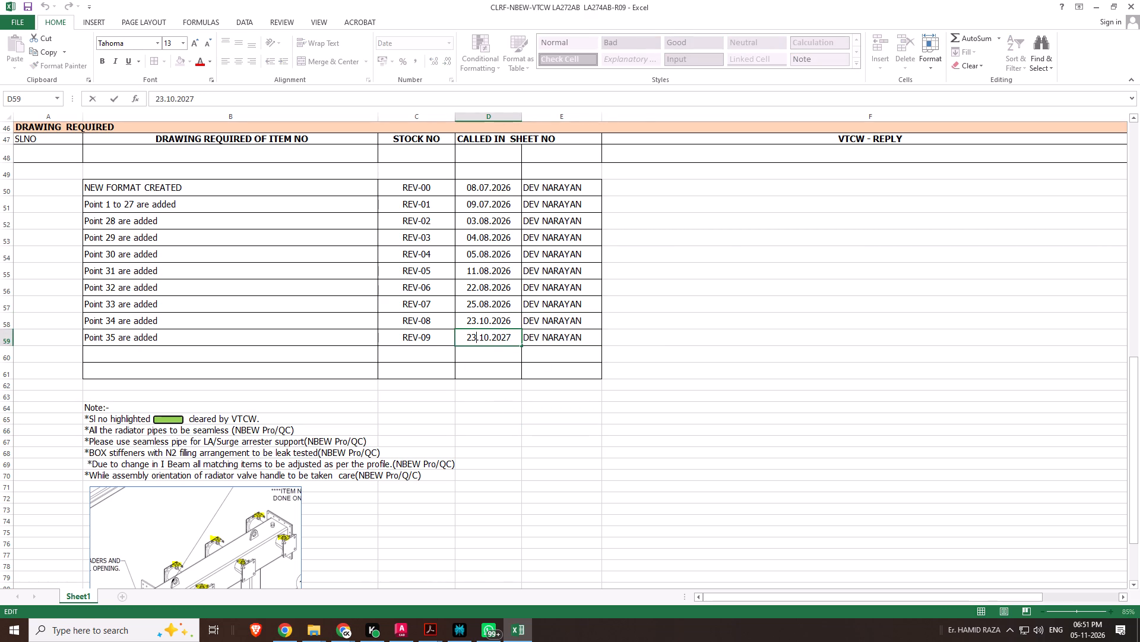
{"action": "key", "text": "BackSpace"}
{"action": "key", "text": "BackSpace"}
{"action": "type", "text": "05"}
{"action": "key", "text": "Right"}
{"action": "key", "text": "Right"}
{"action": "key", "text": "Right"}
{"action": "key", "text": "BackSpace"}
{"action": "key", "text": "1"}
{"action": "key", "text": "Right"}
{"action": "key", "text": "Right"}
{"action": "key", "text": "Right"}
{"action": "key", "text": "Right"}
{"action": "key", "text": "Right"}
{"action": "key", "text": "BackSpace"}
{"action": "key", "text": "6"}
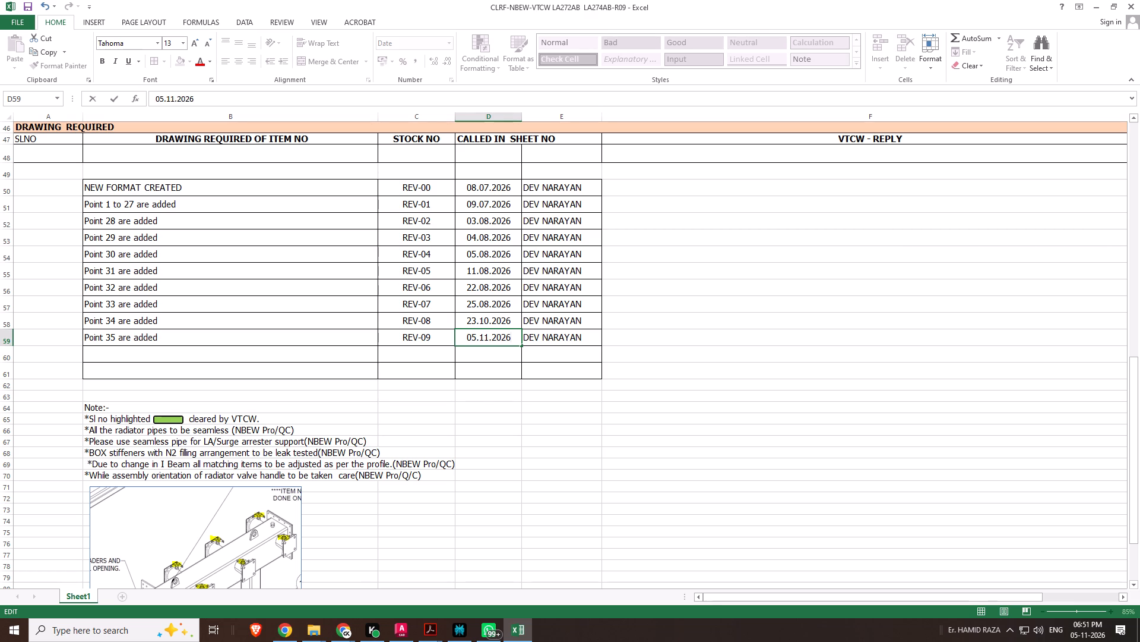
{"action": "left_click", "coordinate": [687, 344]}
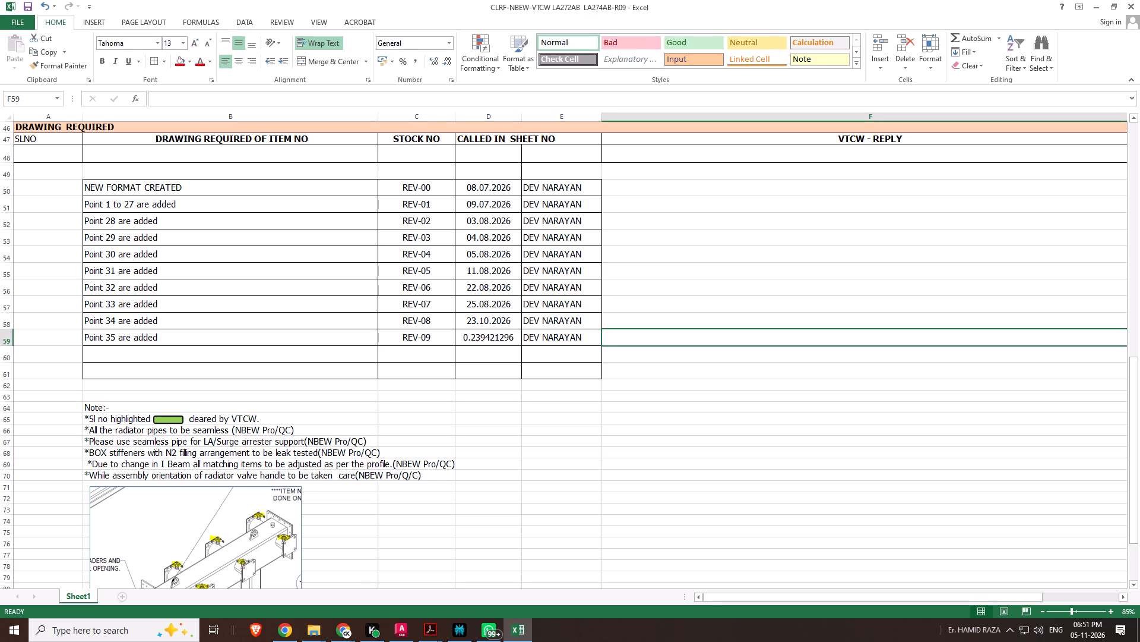
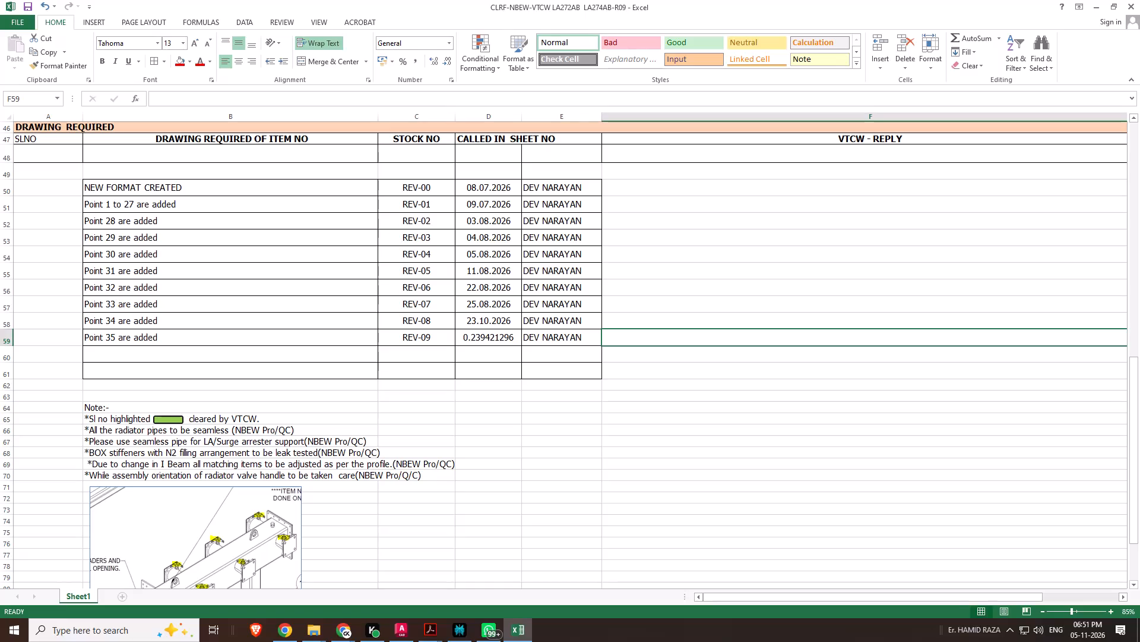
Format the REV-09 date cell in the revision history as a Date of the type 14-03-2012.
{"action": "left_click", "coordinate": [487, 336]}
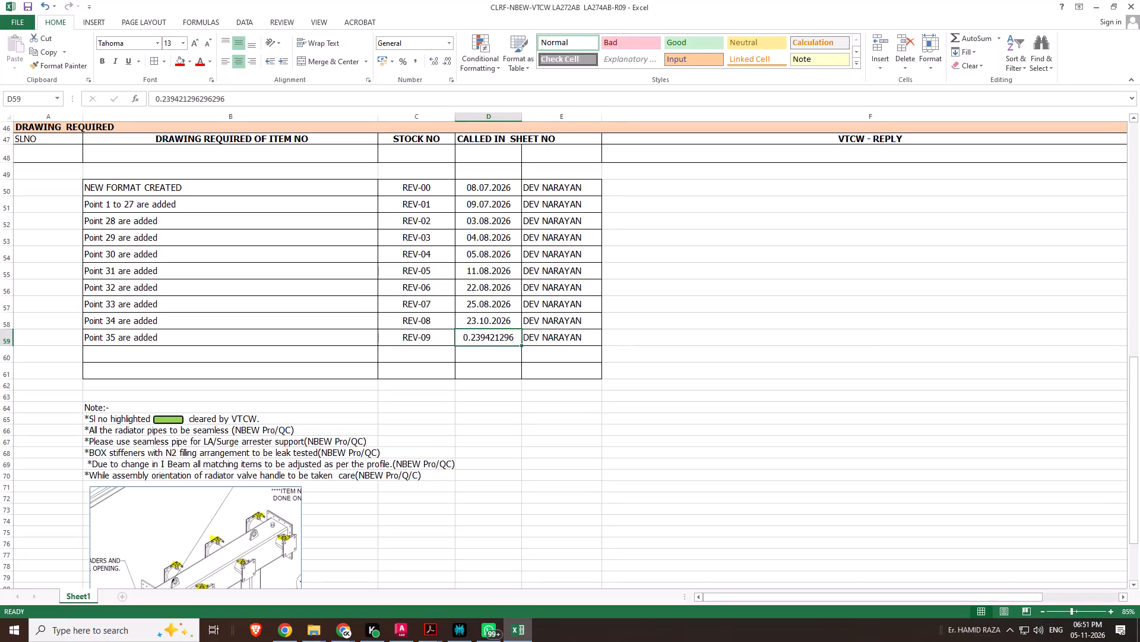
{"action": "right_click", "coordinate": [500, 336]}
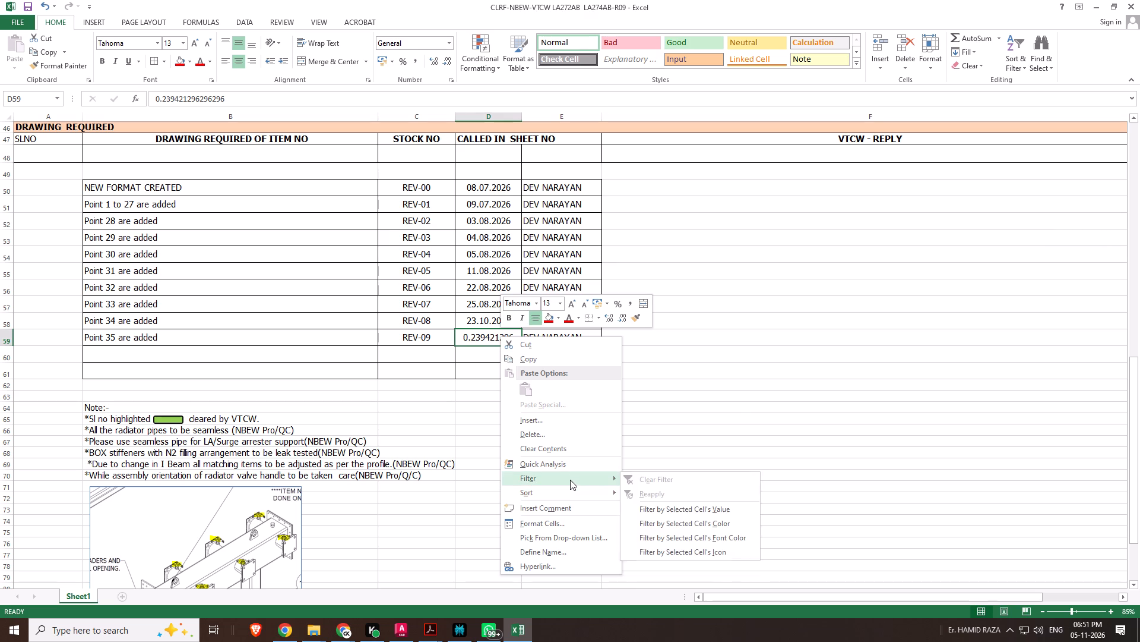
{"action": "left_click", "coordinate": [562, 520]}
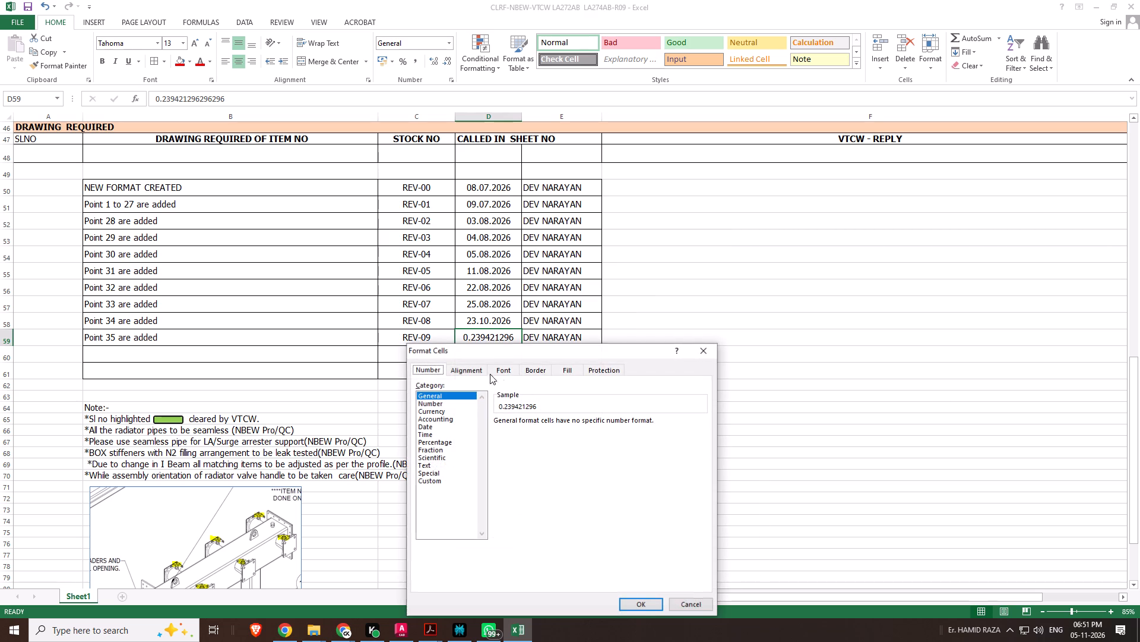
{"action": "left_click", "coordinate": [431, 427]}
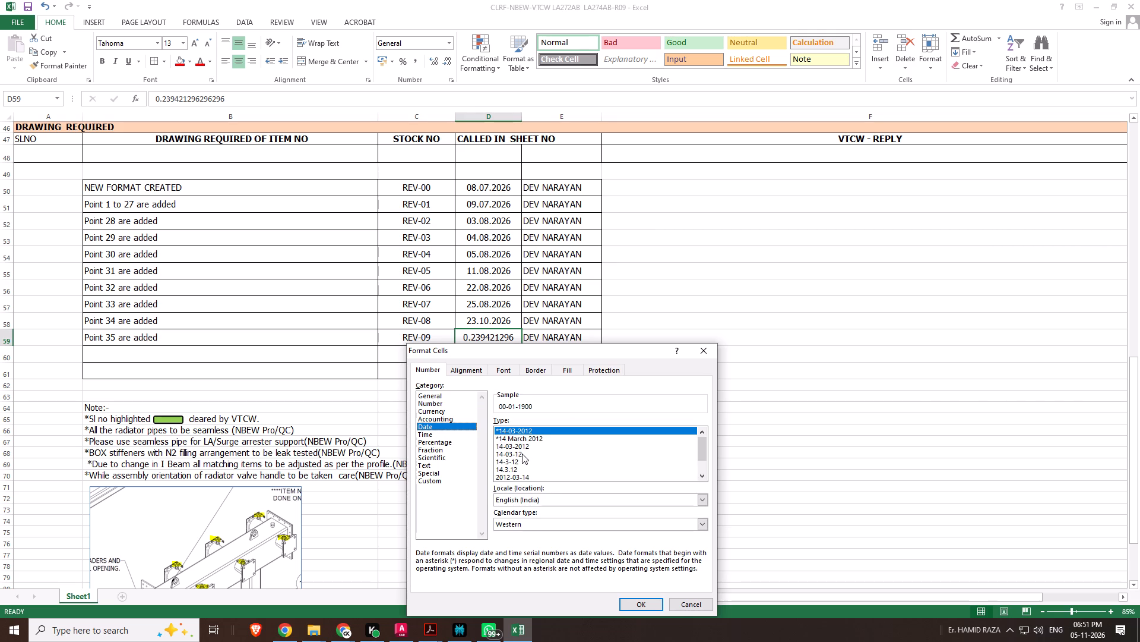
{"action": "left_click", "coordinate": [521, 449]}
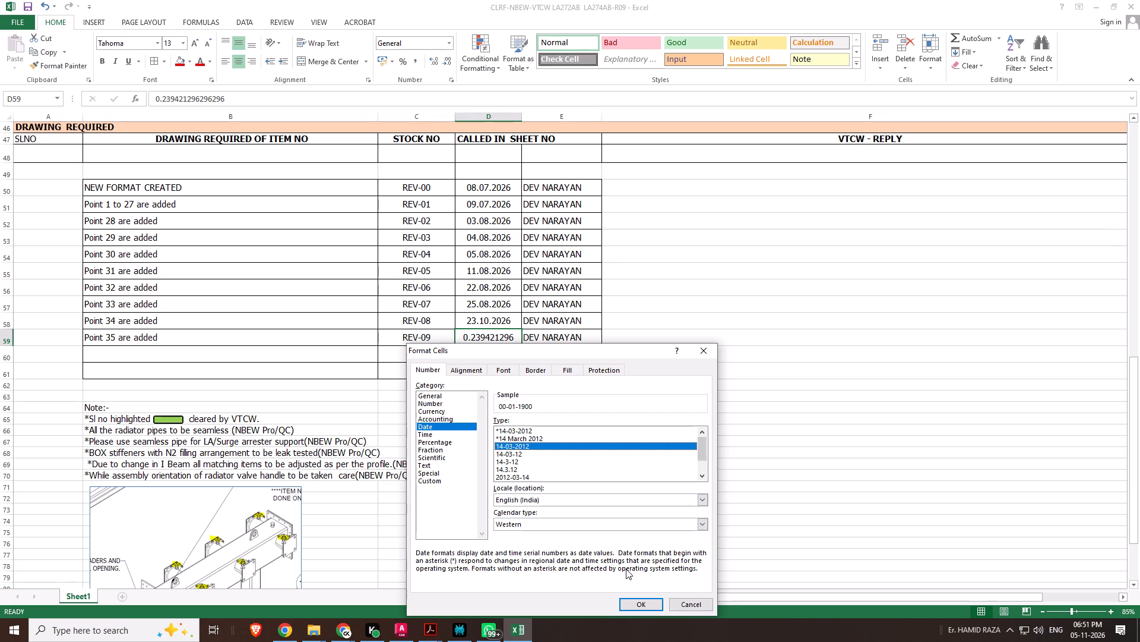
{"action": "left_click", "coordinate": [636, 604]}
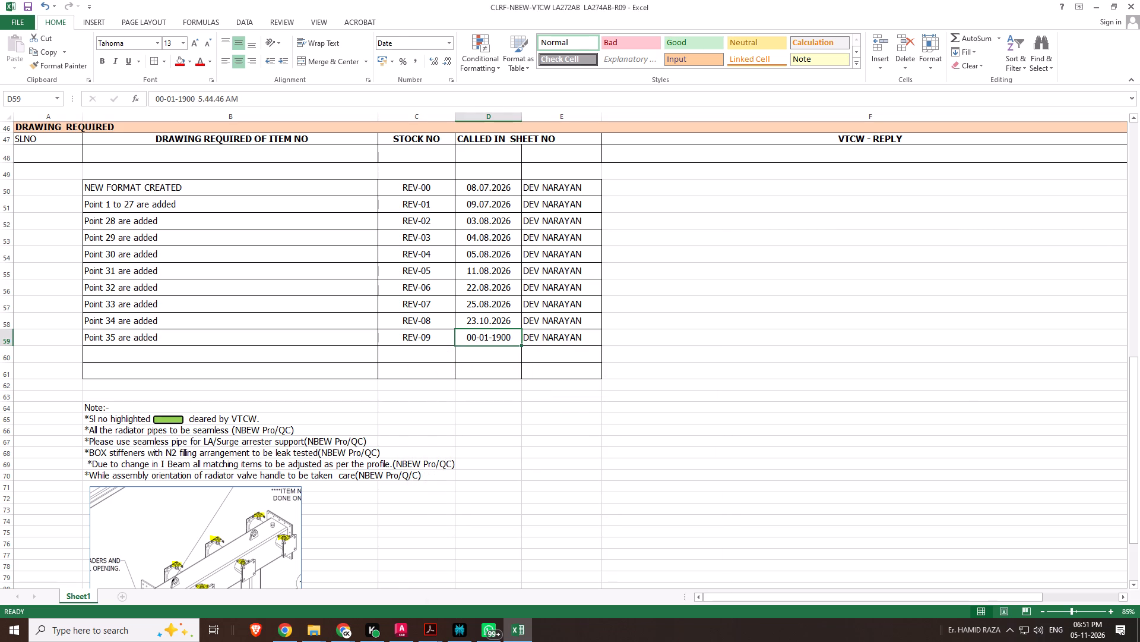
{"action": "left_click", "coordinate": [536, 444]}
Copy the REV-08 date into the REV-09 date cell of the revision history.
{"action": "left_click", "coordinate": [492, 324]}
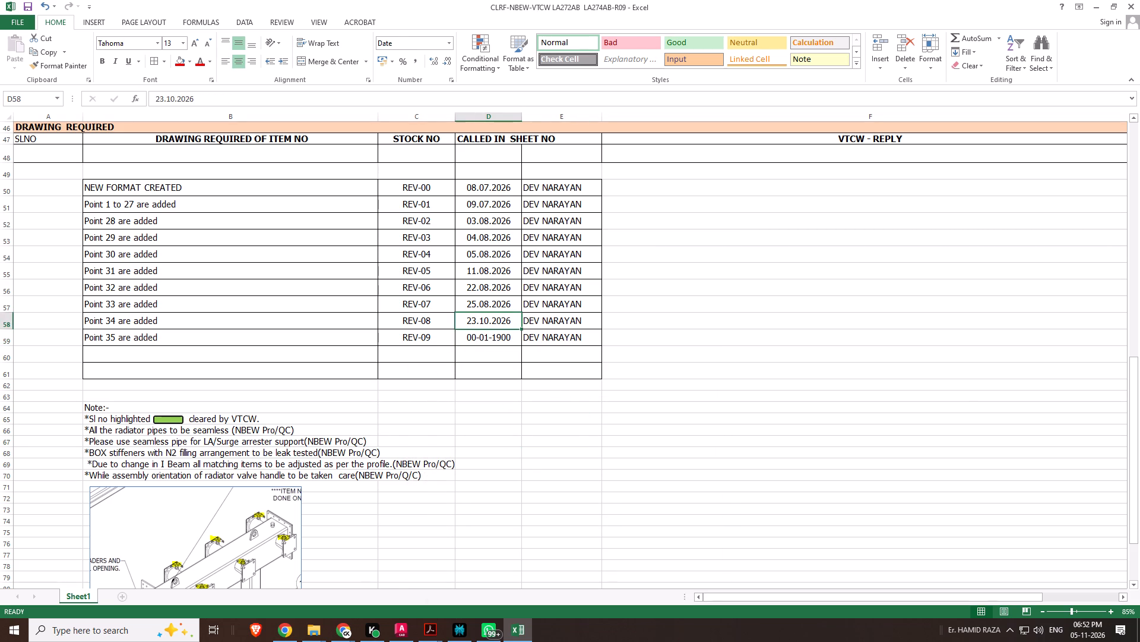
{"action": "right_click", "coordinate": [492, 323]}
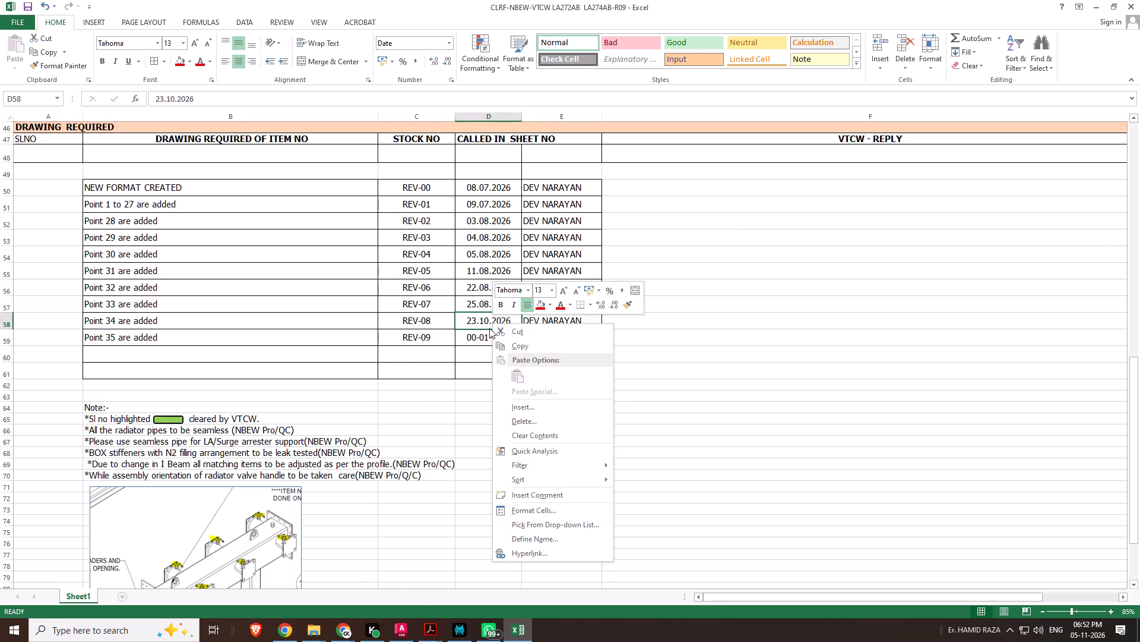
{"action": "key", "text": "ctrl+c"}
{"action": "left_click", "coordinate": [476, 336]}
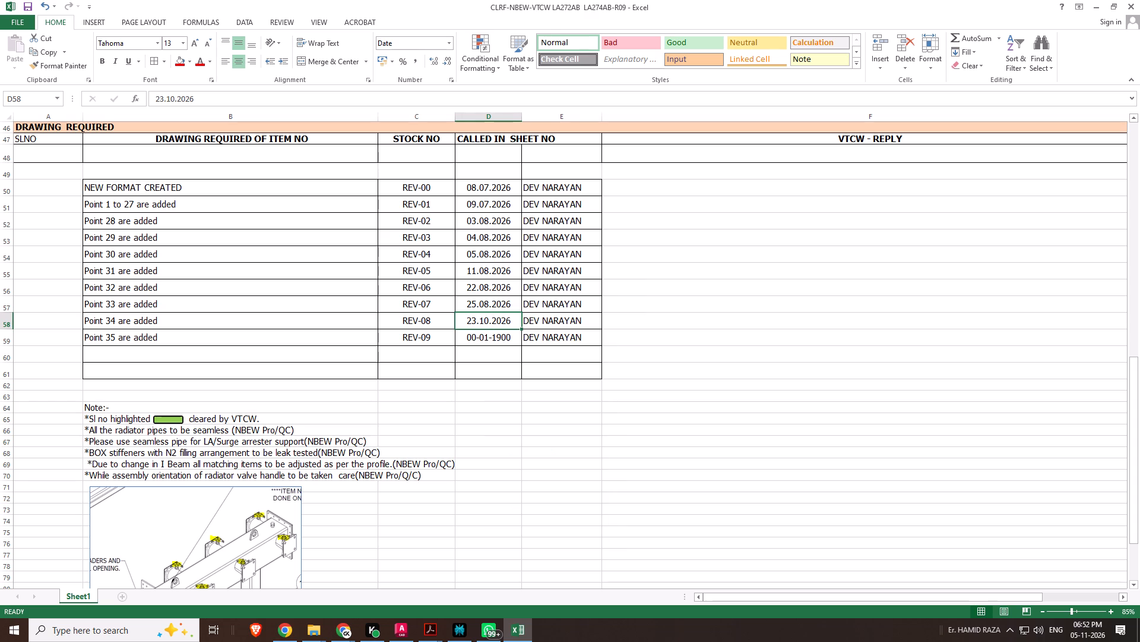
{"action": "left_click", "coordinate": [476, 336]}
{"action": "key", "text": "ctrl+v"}
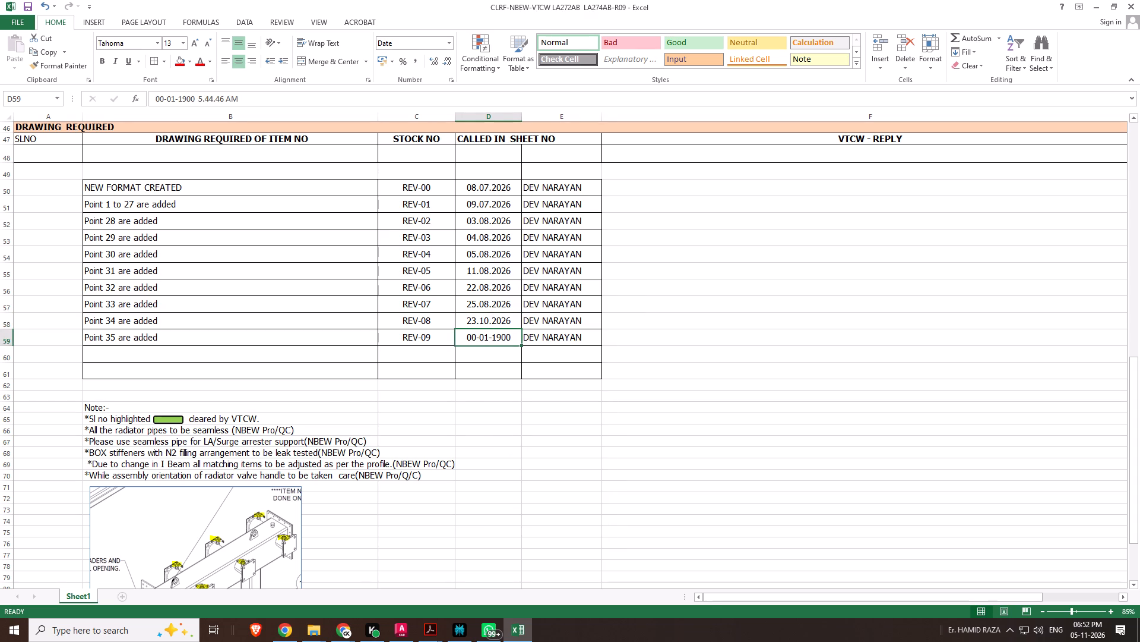
{"action": "key", "text": "ctrl+v"}
{"action": "left_click", "coordinate": [489, 323]}
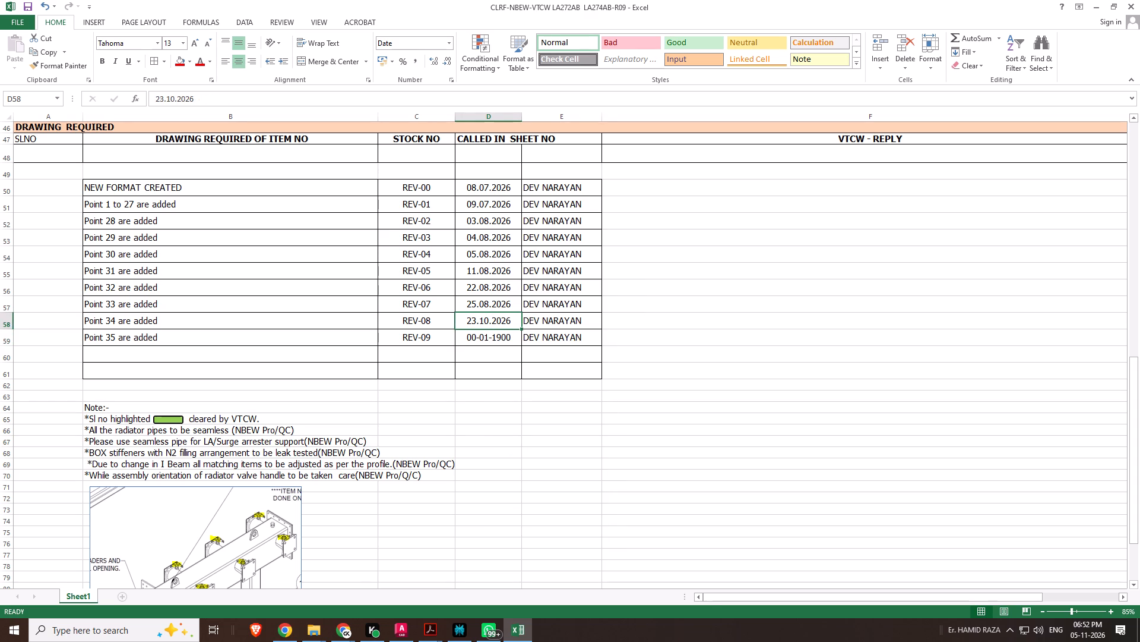
{"action": "key", "text": "ctrl+c"}
{"action": "left_click", "coordinate": [485, 336]}
{"action": "key", "text": "ctrl+v"}
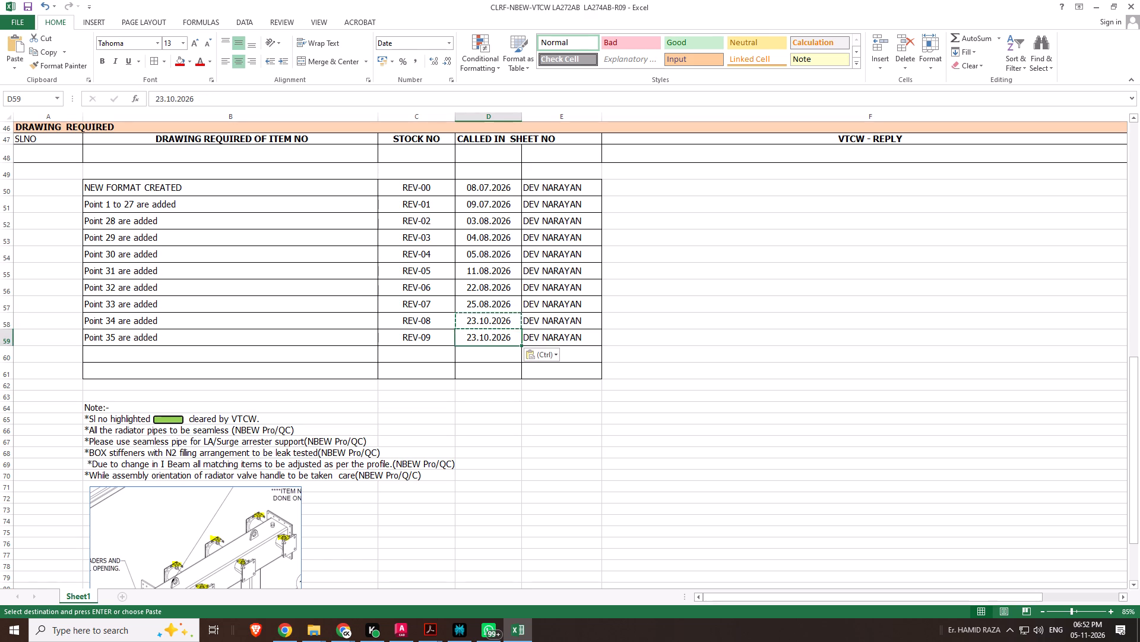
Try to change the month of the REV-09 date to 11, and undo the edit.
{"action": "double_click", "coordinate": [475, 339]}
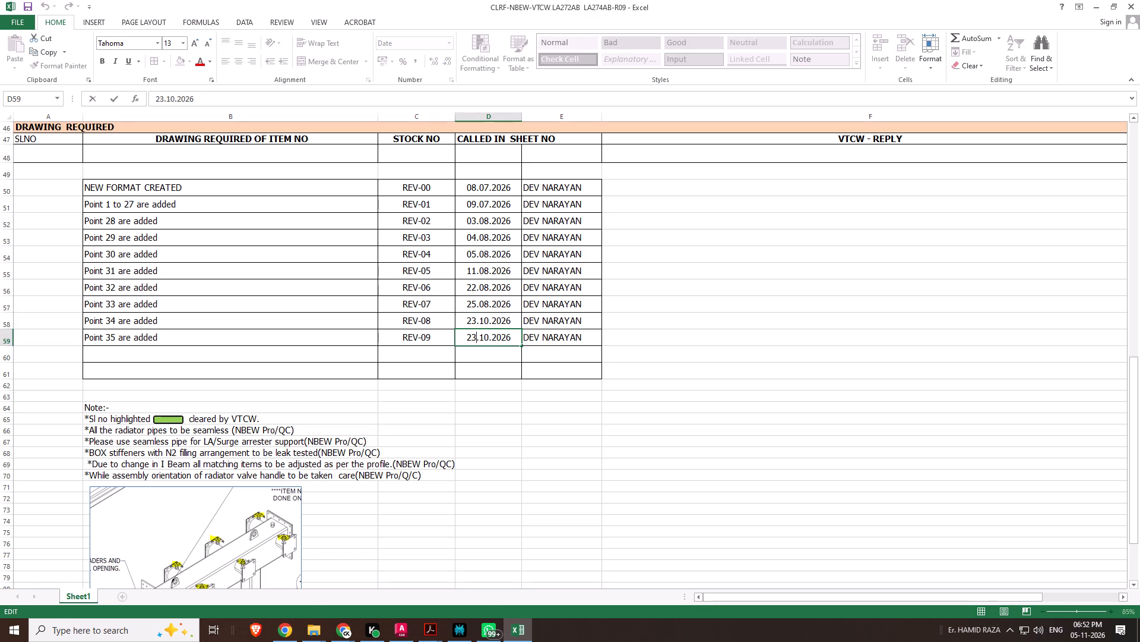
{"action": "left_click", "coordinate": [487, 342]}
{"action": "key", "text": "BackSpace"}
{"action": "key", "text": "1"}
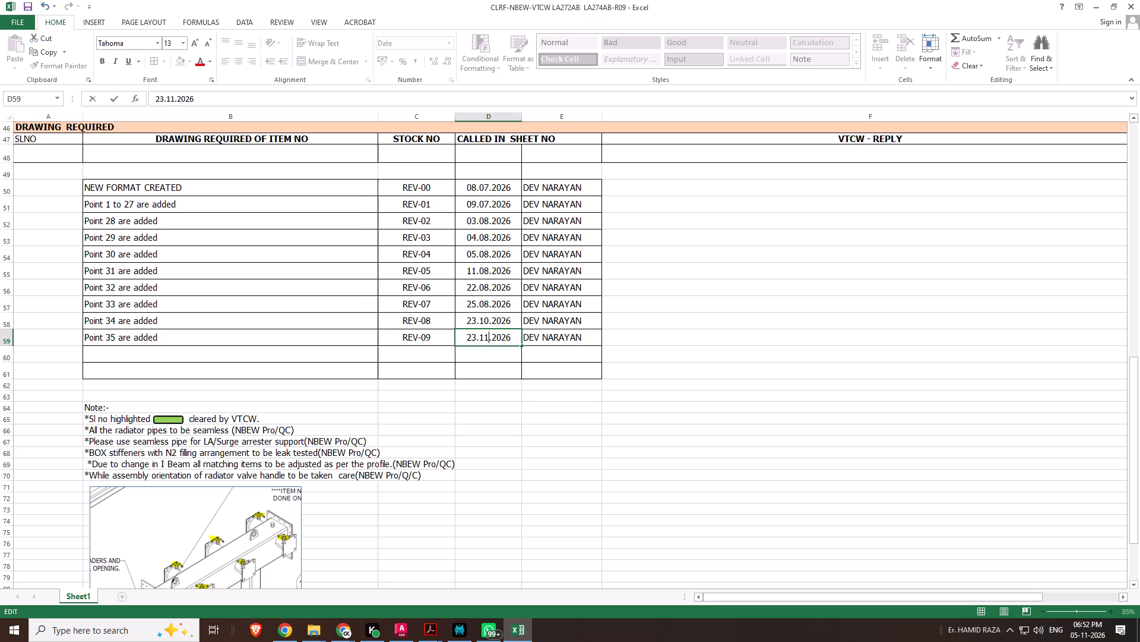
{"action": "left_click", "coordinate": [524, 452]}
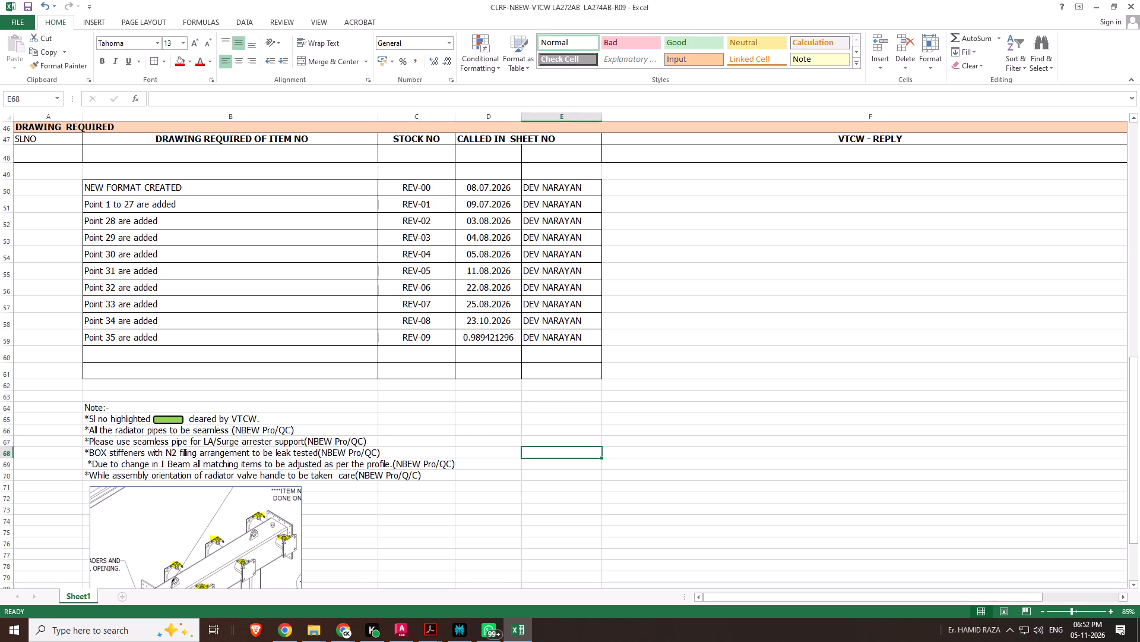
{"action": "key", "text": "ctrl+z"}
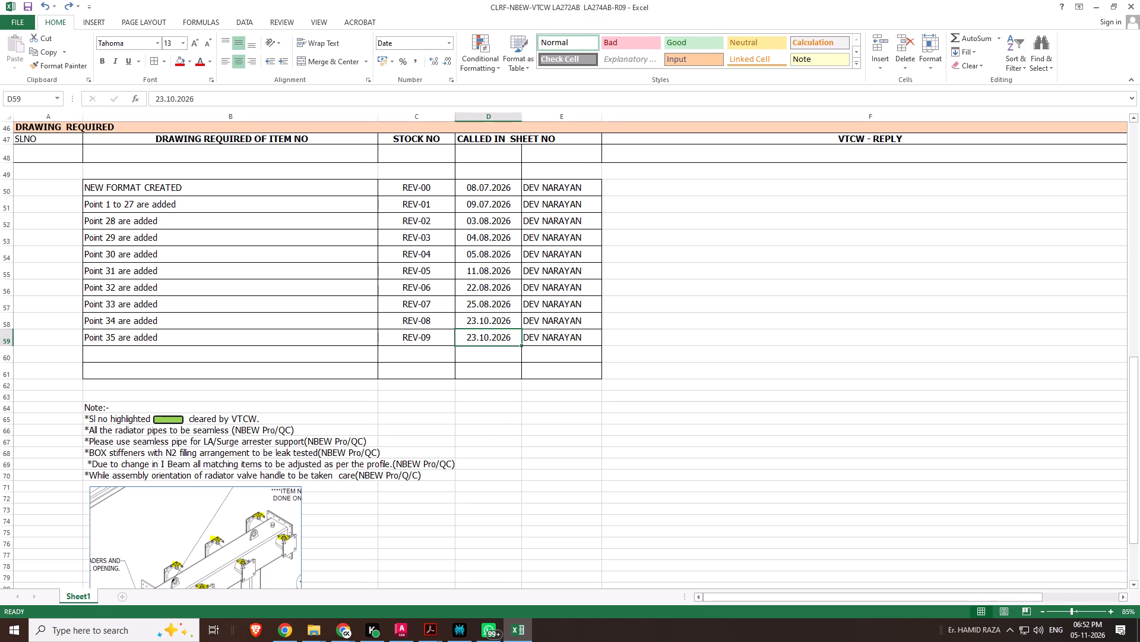
Save the R09 workbook.
{"action": "left_click", "coordinate": [702, 474]}
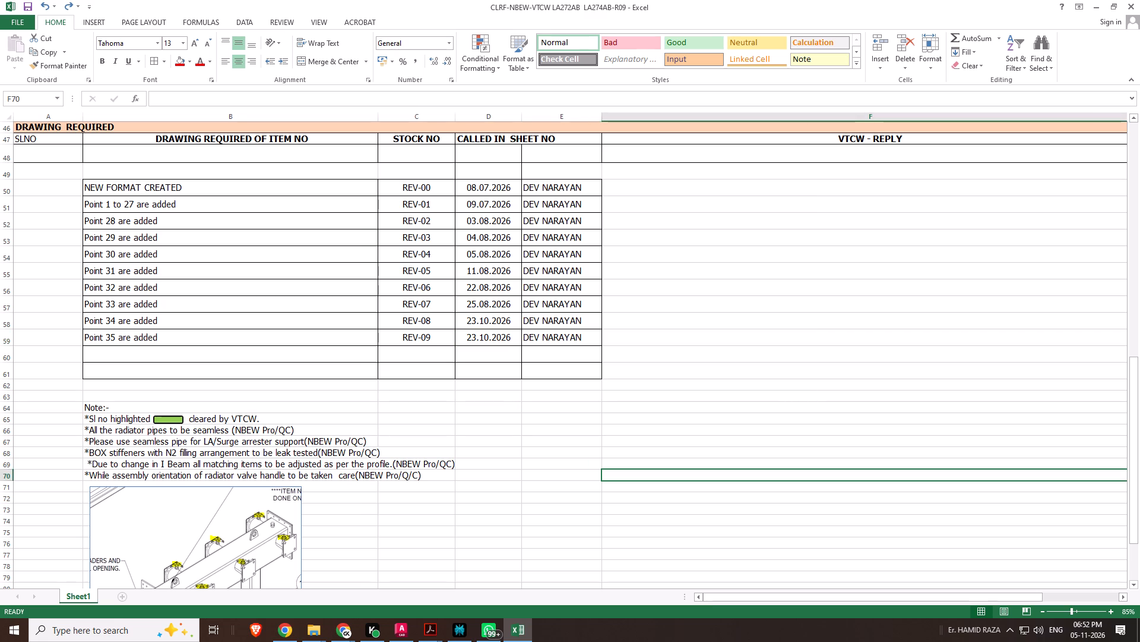
{"action": "key", "text": "ctrl+s"}
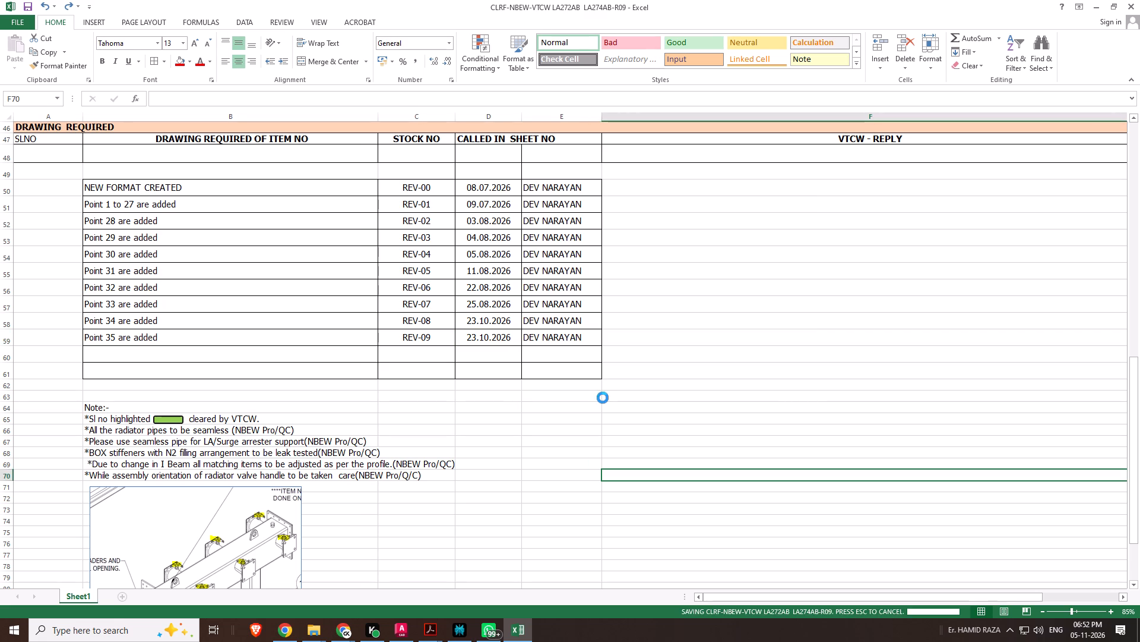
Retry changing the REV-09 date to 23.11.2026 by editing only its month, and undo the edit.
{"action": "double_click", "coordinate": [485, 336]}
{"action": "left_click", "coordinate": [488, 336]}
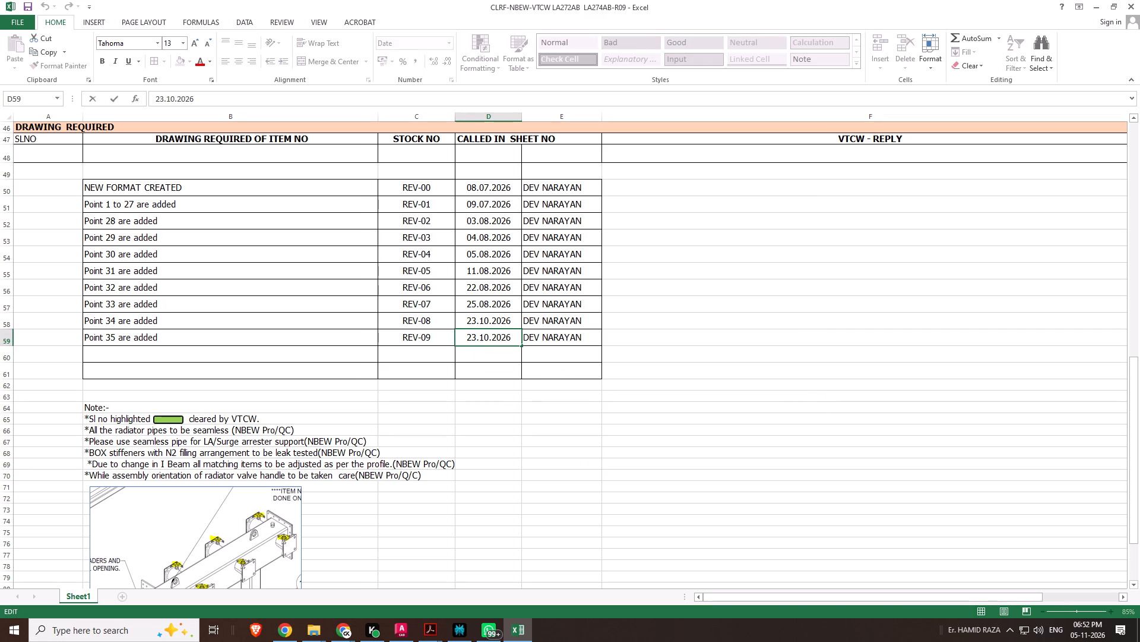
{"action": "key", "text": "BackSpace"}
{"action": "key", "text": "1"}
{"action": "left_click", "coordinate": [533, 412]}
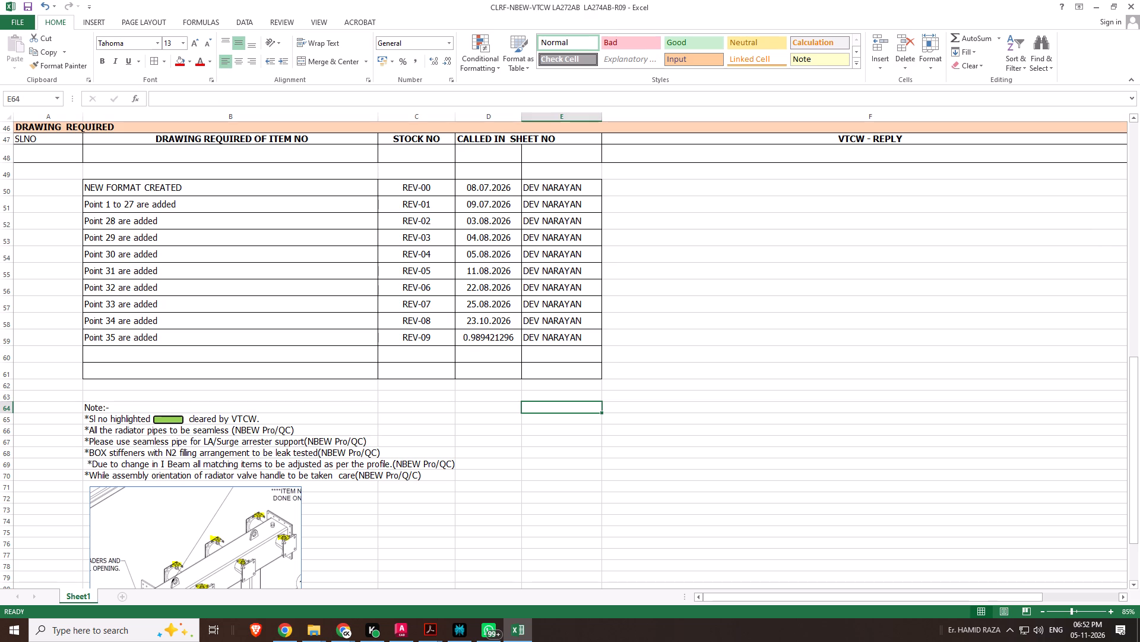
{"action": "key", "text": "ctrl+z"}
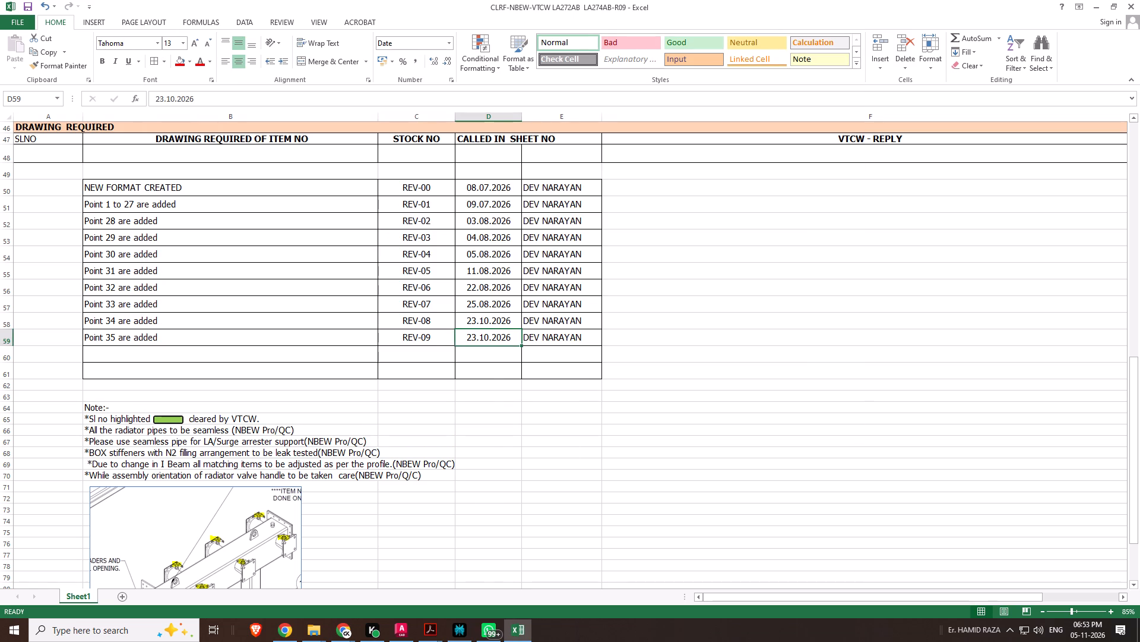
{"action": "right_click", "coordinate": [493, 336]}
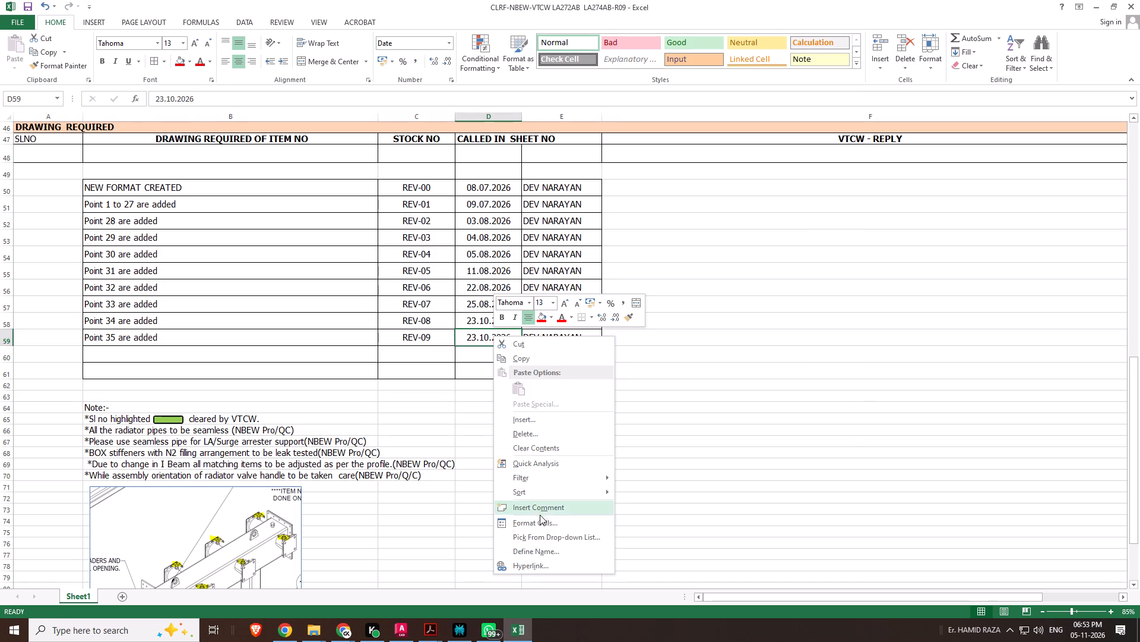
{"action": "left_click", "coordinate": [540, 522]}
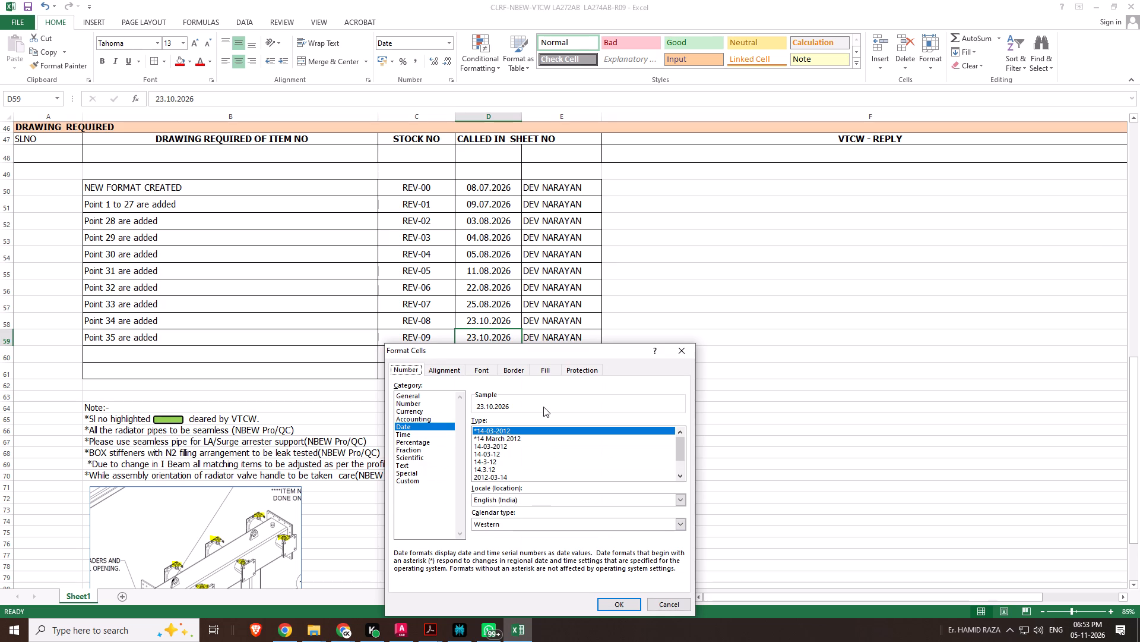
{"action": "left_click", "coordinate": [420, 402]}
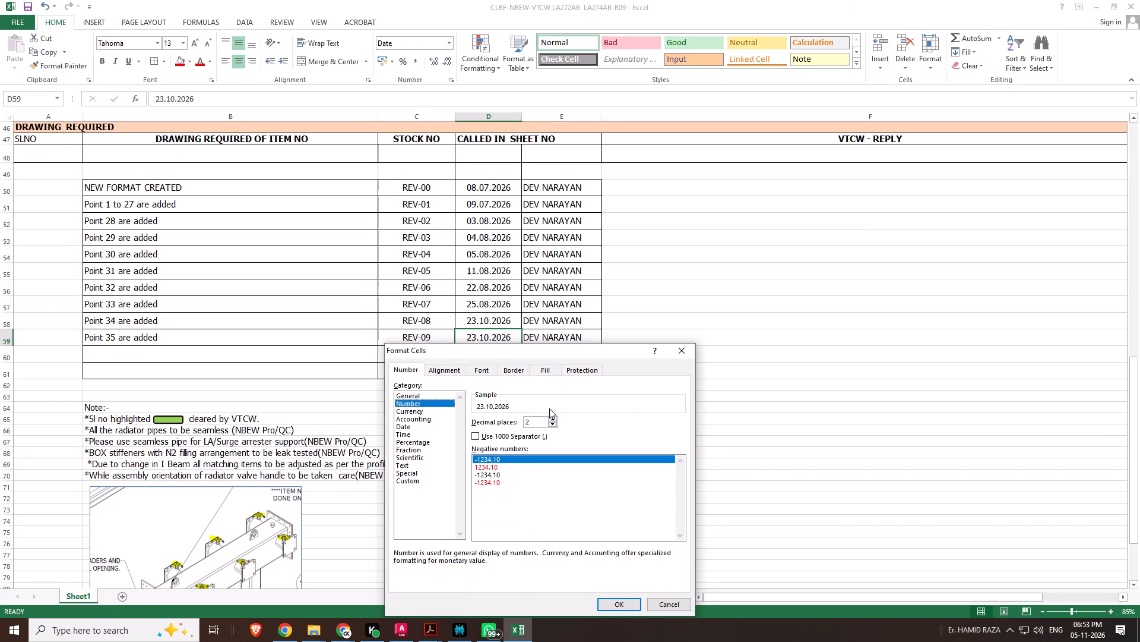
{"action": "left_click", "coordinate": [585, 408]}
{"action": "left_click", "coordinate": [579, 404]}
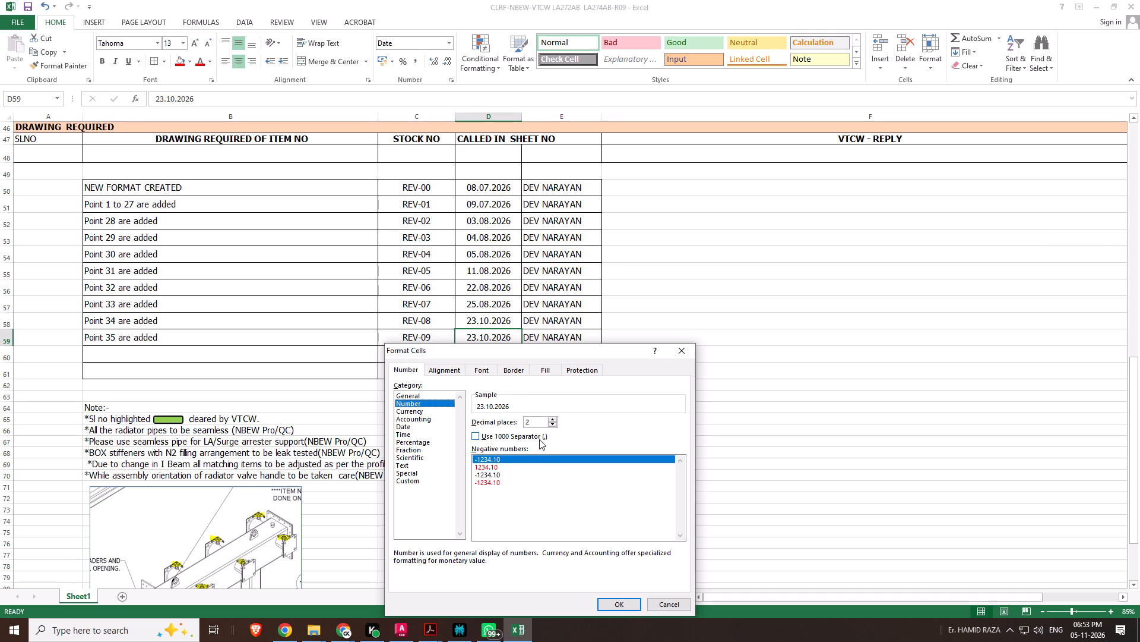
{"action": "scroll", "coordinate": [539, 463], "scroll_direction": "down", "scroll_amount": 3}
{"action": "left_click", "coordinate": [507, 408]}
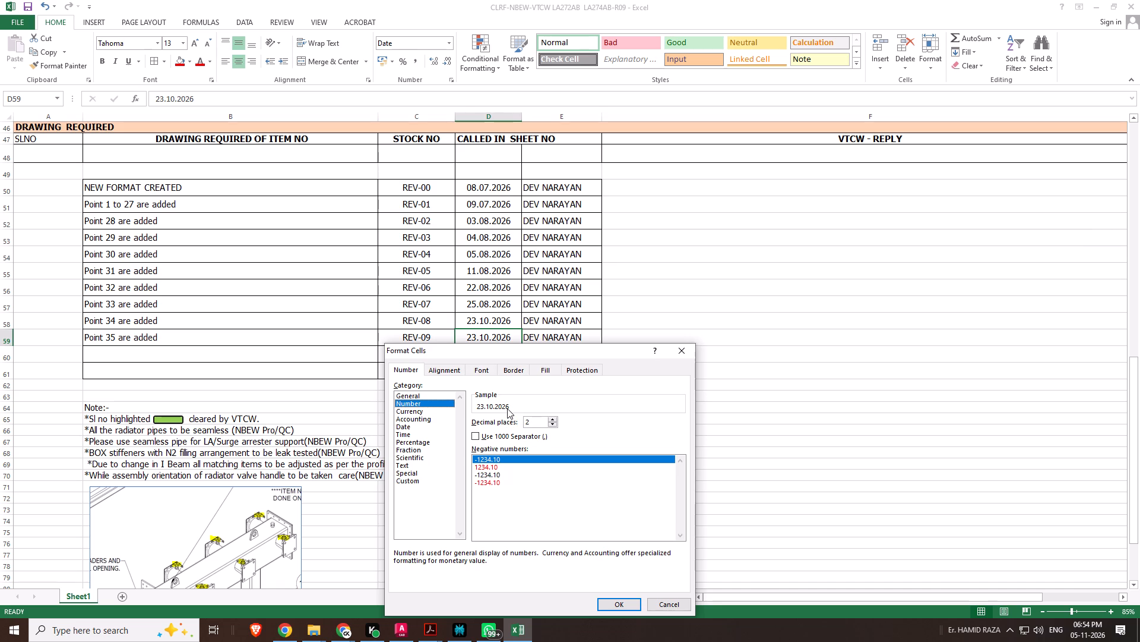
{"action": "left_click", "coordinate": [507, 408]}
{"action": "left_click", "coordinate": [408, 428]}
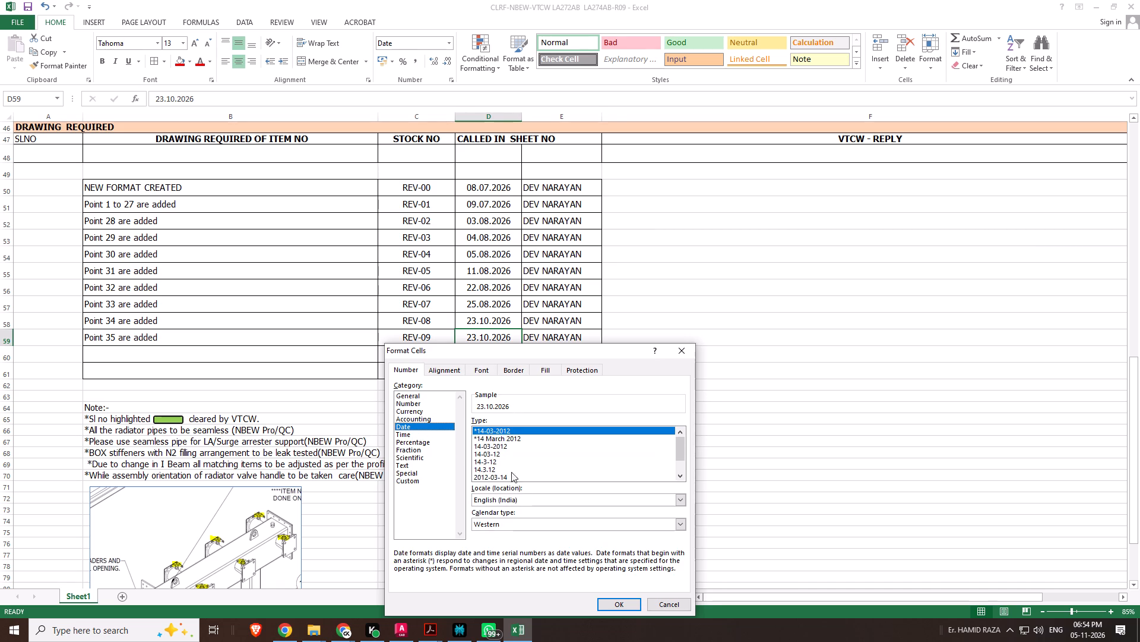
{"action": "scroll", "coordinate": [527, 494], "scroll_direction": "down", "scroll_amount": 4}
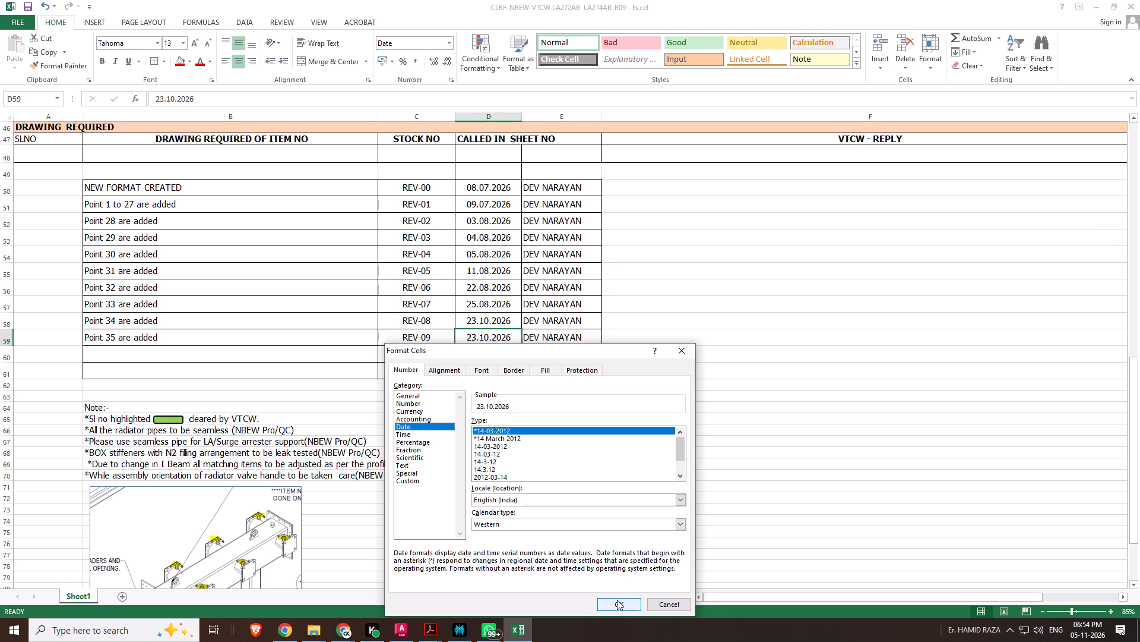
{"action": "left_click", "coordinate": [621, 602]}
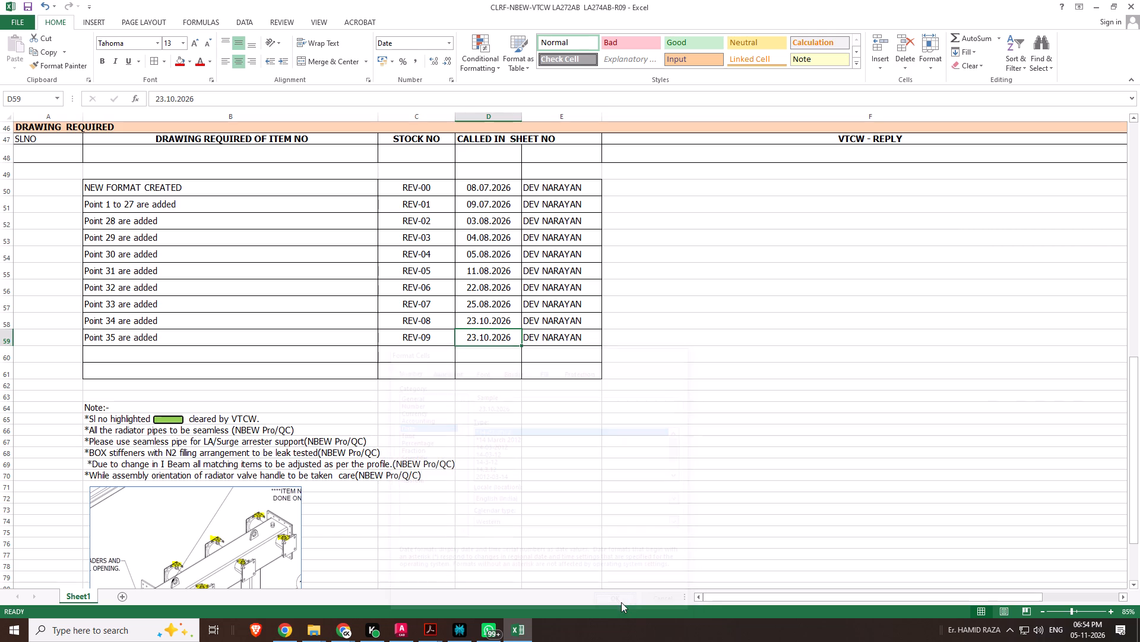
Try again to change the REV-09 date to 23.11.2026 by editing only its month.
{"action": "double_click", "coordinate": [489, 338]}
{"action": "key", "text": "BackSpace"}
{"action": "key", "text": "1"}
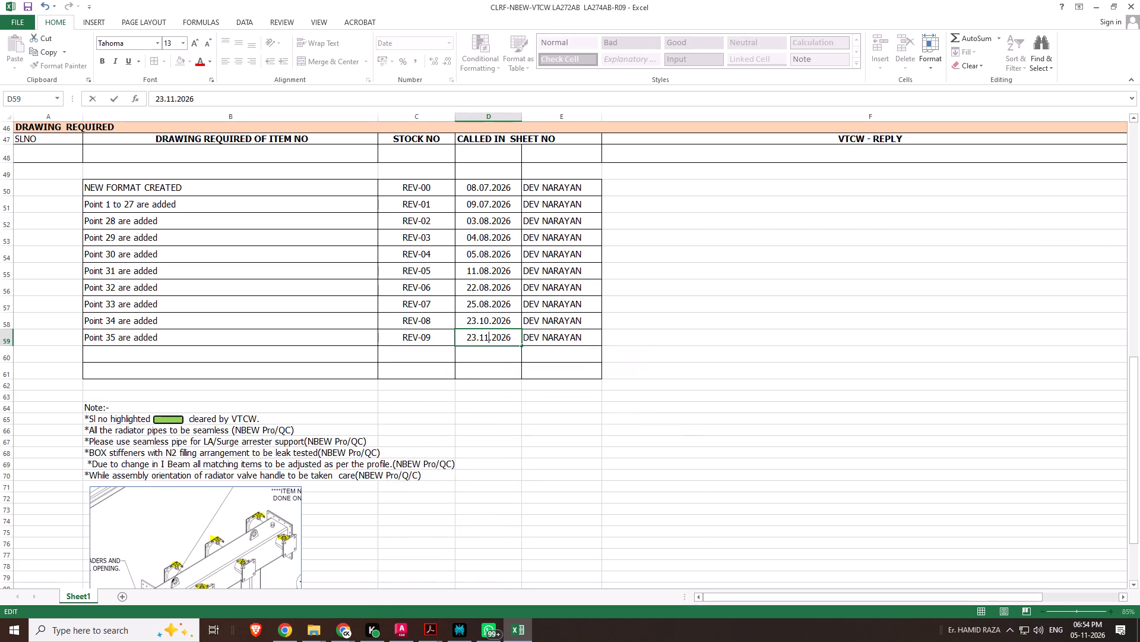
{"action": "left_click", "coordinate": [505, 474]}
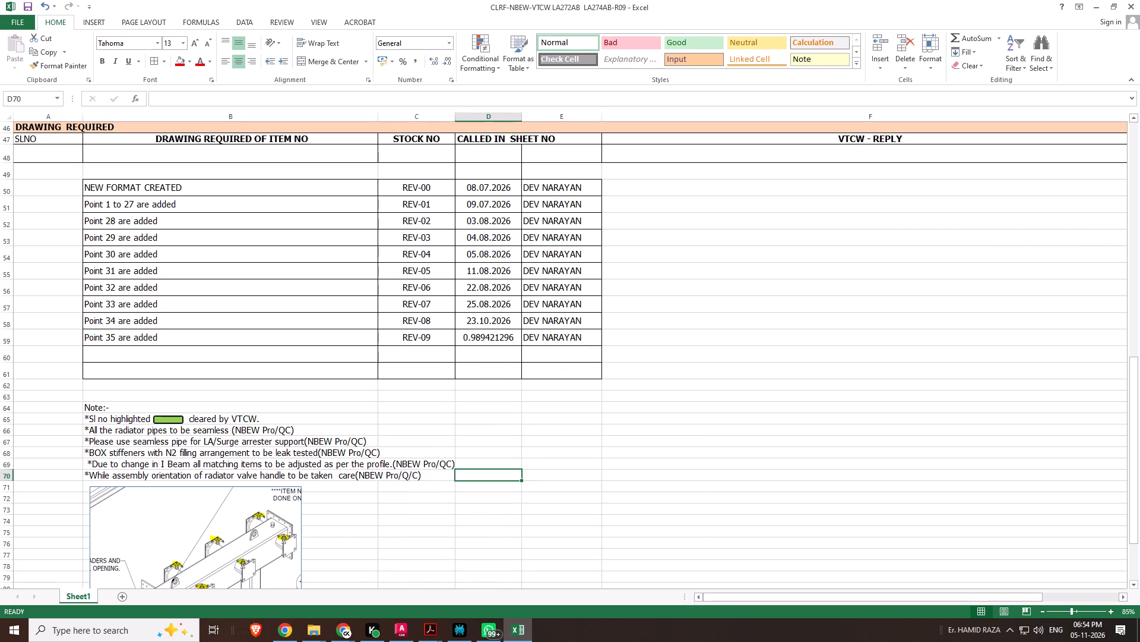
Format the REV-09 date cell as Date with the non-asterisk type 14-03-2012, keeping the English (India) locale.
{"action": "right_click", "coordinate": [503, 338]}
{"action": "left_click", "coordinate": [549, 528]}
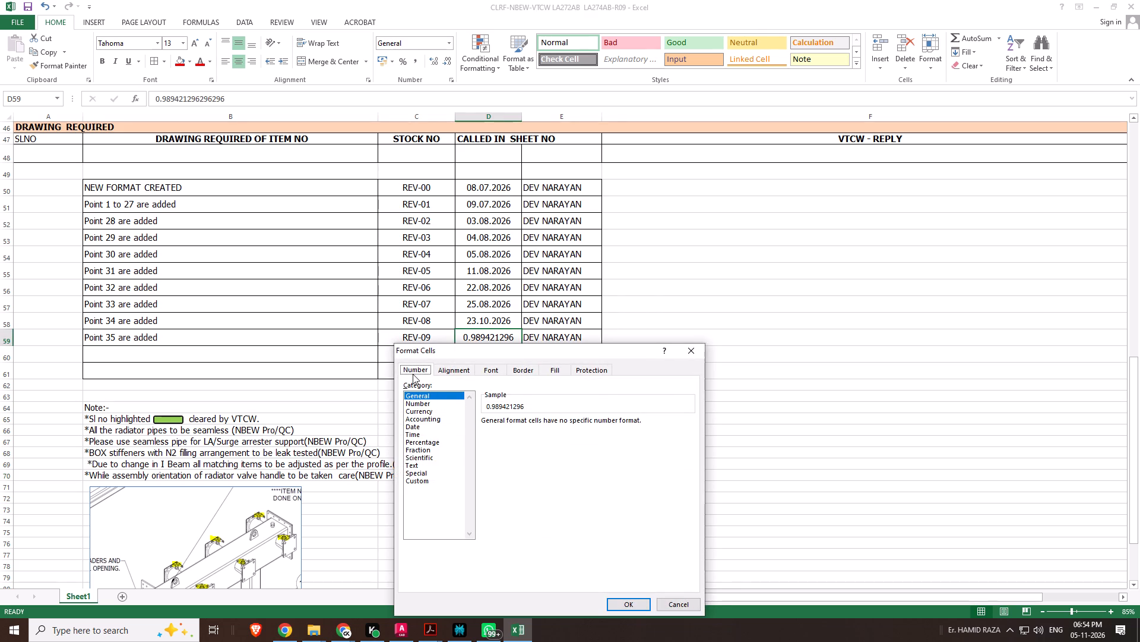
{"action": "left_click", "coordinate": [413, 373]}
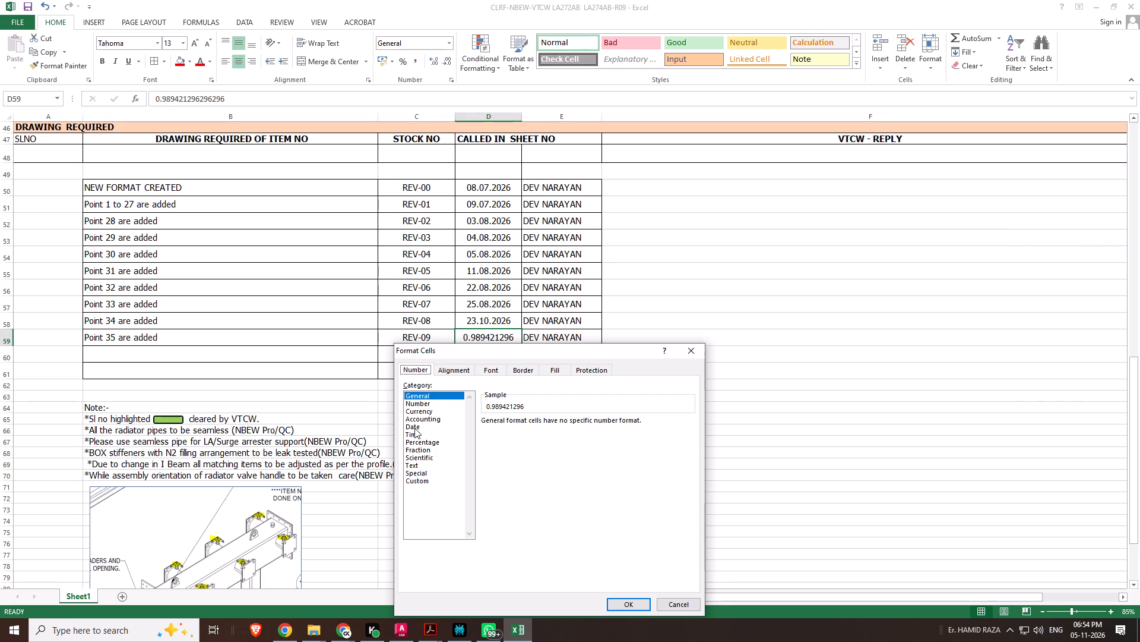
{"action": "left_click", "coordinate": [414, 426]}
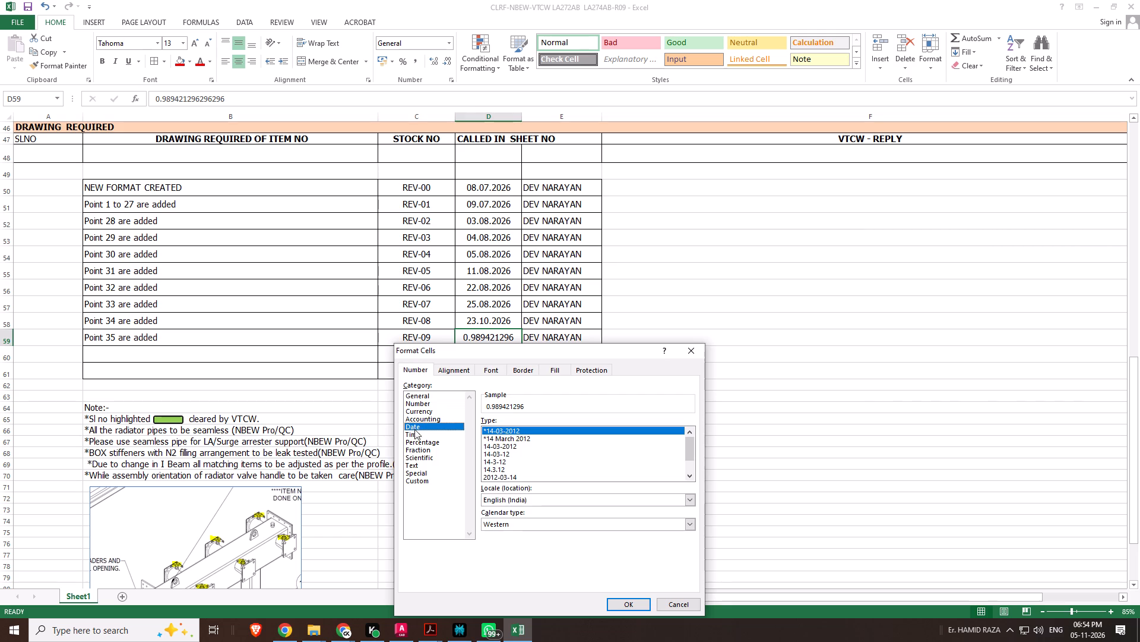
{"action": "scroll", "coordinate": [588, 485], "scroll_direction": "down", "scroll_amount": 2}
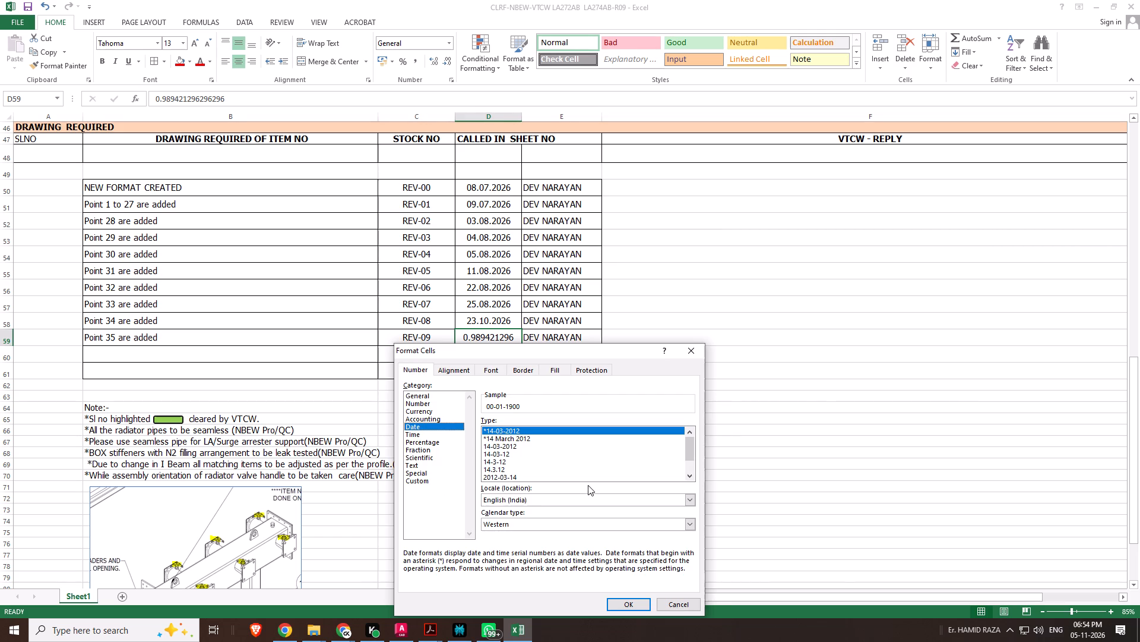
{"action": "left_click", "coordinate": [516, 409]}
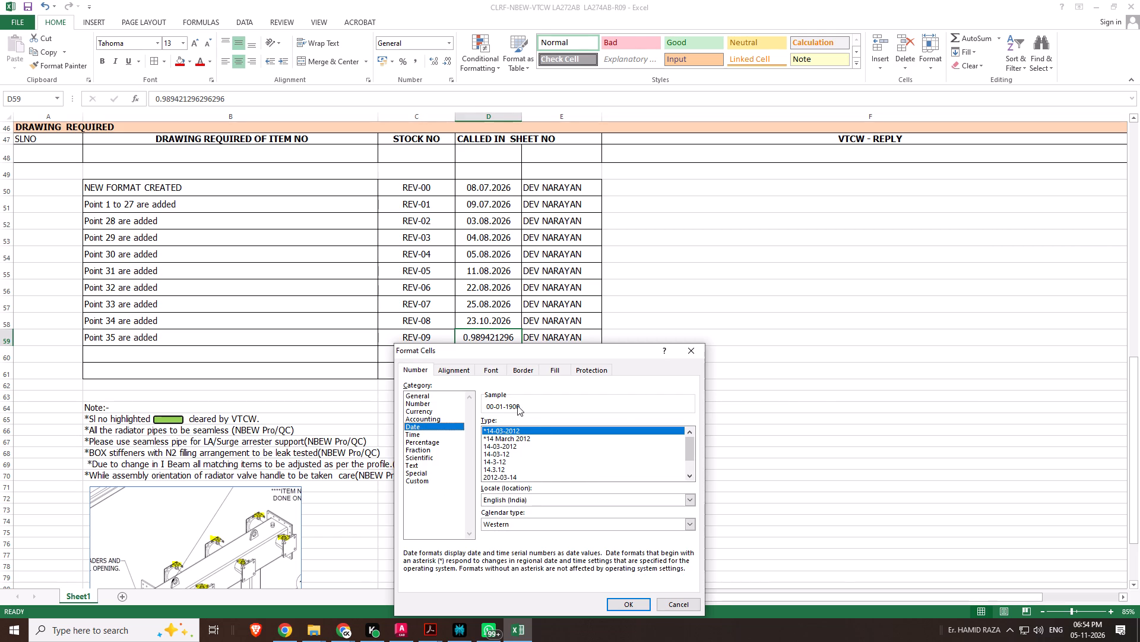
{"action": "double_click", "coordinate": [520, 405]}
{"action": "scroll", "coordinate": [558, 525], "scroll_direction": "down", "scroll_amount": 2}
{"action": "left_click", "coordinate": [689, 523]}
{"action": "left_click", "coordinate": [689, 523]}
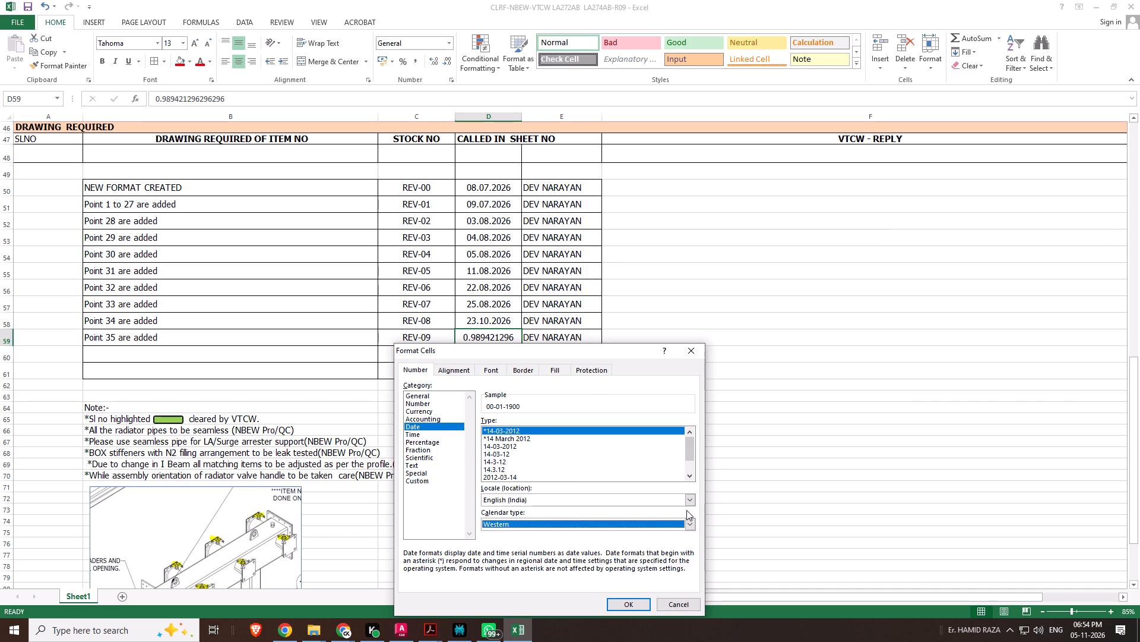
{"action": "left_click", "coordinate": [687, 504]}
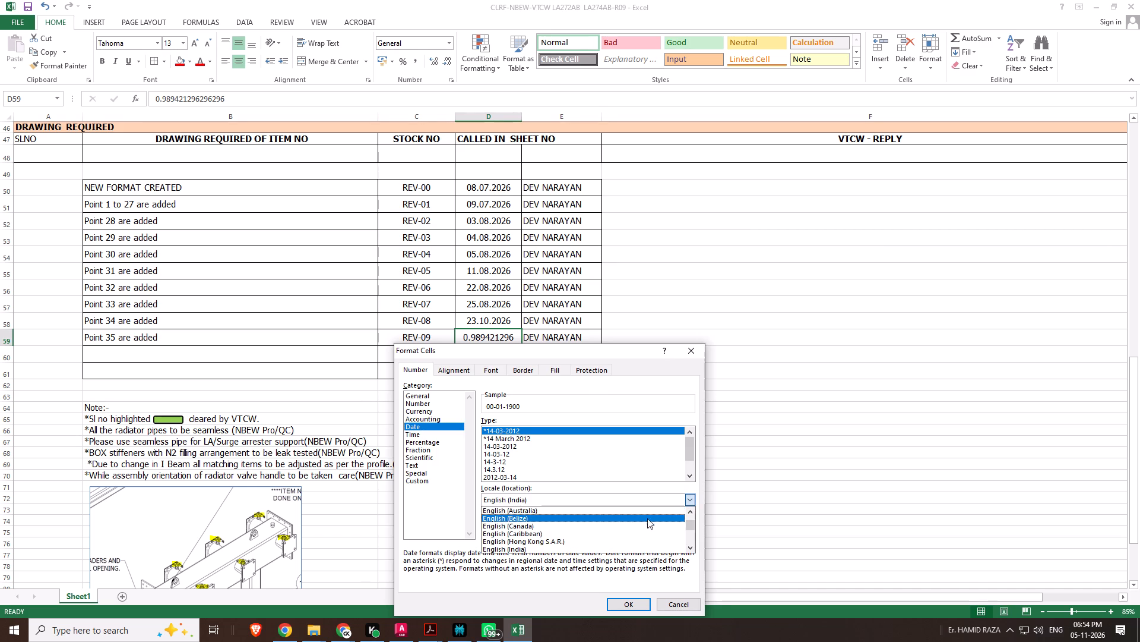
{"action": "left_click", "coordinate": [824, 455]}
{"action": "scroll", "coordinate": [520, 458], "scroll_direction": "down", "scroll_amount": 4}
{"action": "left_click_drag", "start_coordinate": [690, 448], "coordinate": [696, 471]}
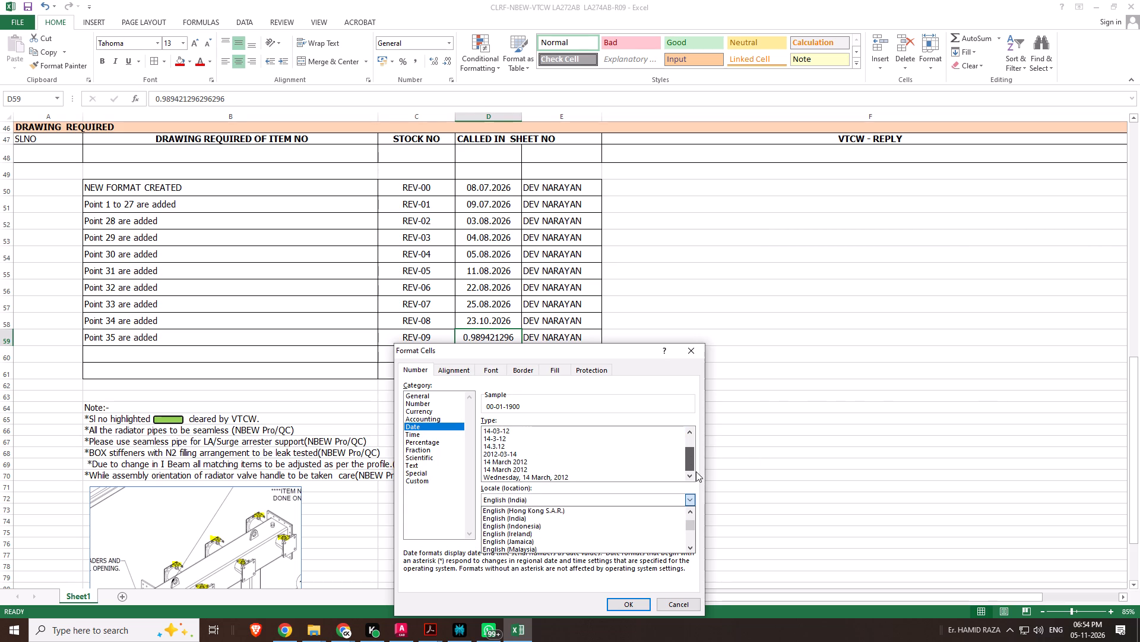
{"action": "left_click_drag", "start_coordinate": [696, 471], "coordinate": [695, 462]}
{"action": "left_click", "coordinate": [496, 448]}
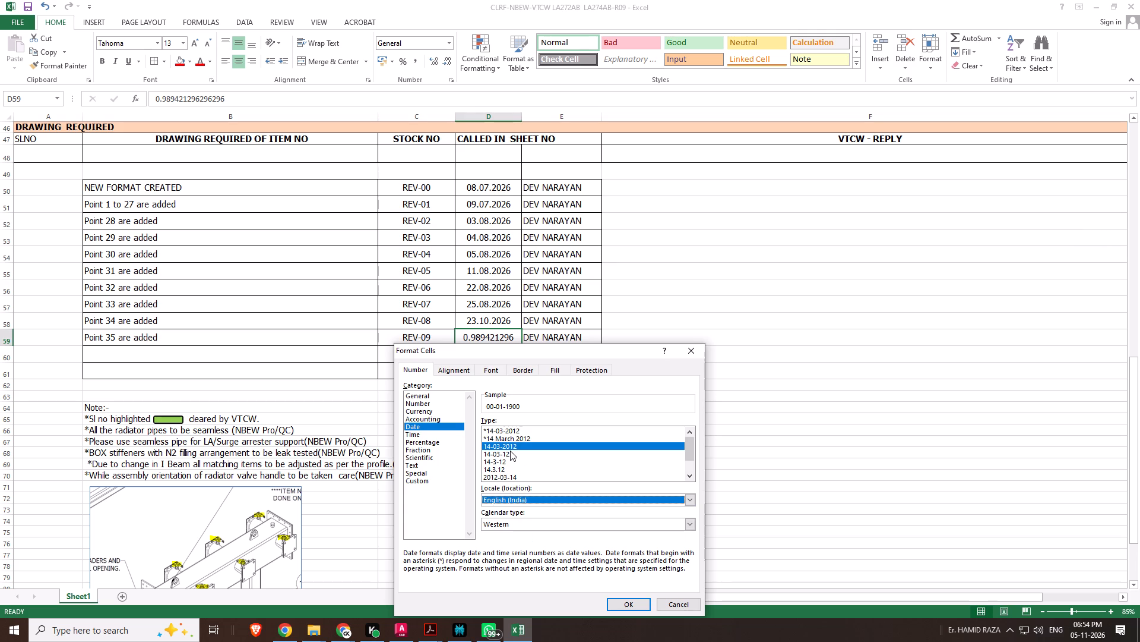
{"action": "left_click", "coordinate": [625, 601]}
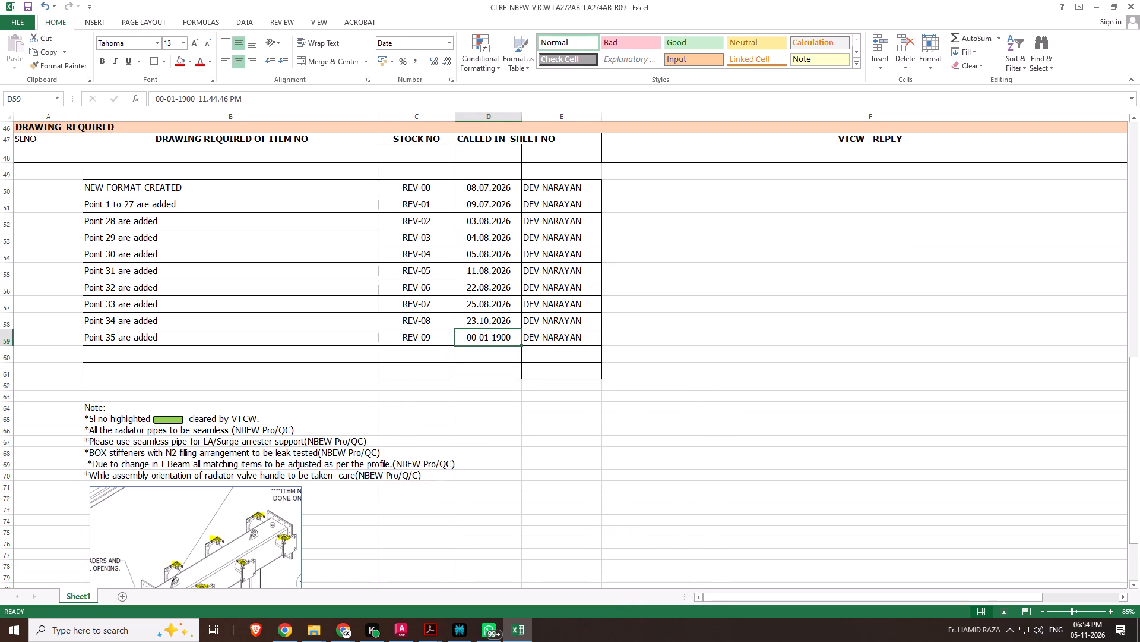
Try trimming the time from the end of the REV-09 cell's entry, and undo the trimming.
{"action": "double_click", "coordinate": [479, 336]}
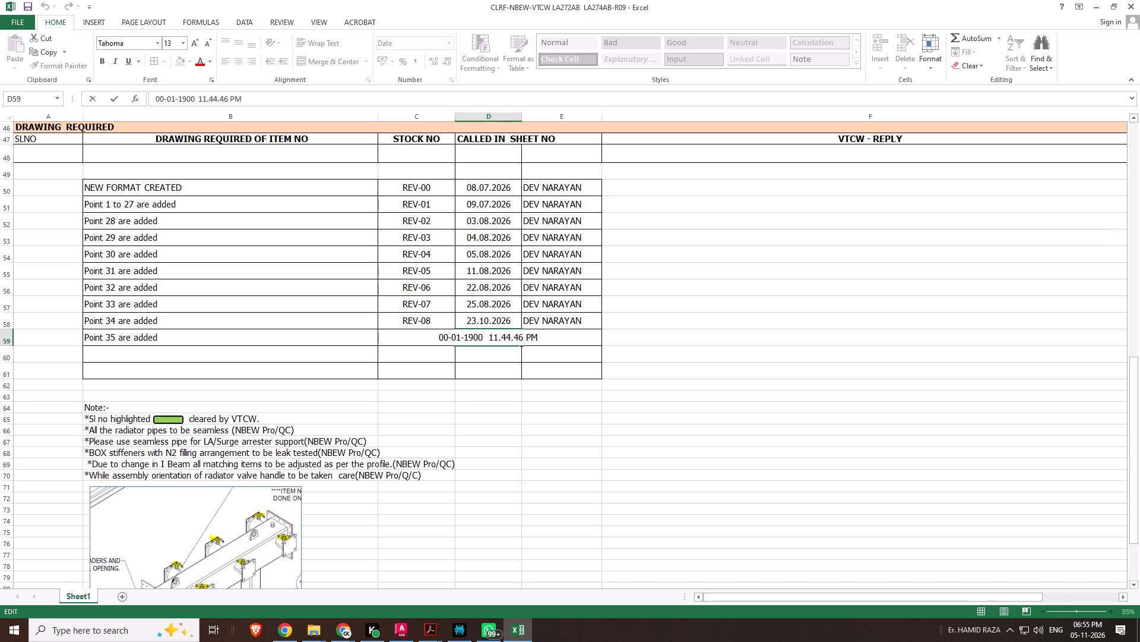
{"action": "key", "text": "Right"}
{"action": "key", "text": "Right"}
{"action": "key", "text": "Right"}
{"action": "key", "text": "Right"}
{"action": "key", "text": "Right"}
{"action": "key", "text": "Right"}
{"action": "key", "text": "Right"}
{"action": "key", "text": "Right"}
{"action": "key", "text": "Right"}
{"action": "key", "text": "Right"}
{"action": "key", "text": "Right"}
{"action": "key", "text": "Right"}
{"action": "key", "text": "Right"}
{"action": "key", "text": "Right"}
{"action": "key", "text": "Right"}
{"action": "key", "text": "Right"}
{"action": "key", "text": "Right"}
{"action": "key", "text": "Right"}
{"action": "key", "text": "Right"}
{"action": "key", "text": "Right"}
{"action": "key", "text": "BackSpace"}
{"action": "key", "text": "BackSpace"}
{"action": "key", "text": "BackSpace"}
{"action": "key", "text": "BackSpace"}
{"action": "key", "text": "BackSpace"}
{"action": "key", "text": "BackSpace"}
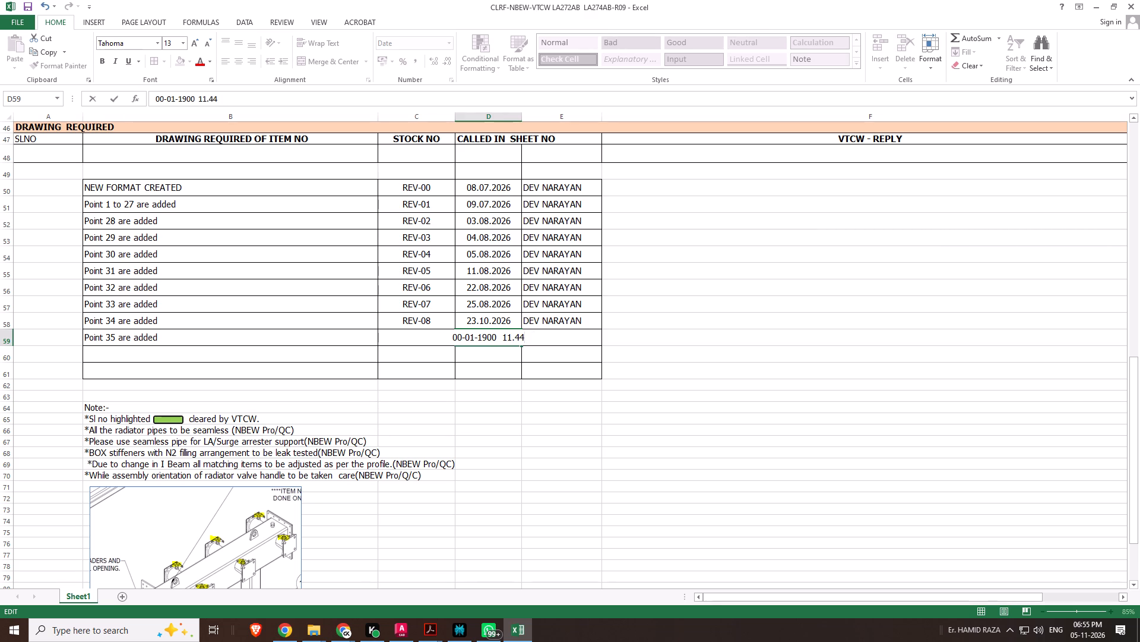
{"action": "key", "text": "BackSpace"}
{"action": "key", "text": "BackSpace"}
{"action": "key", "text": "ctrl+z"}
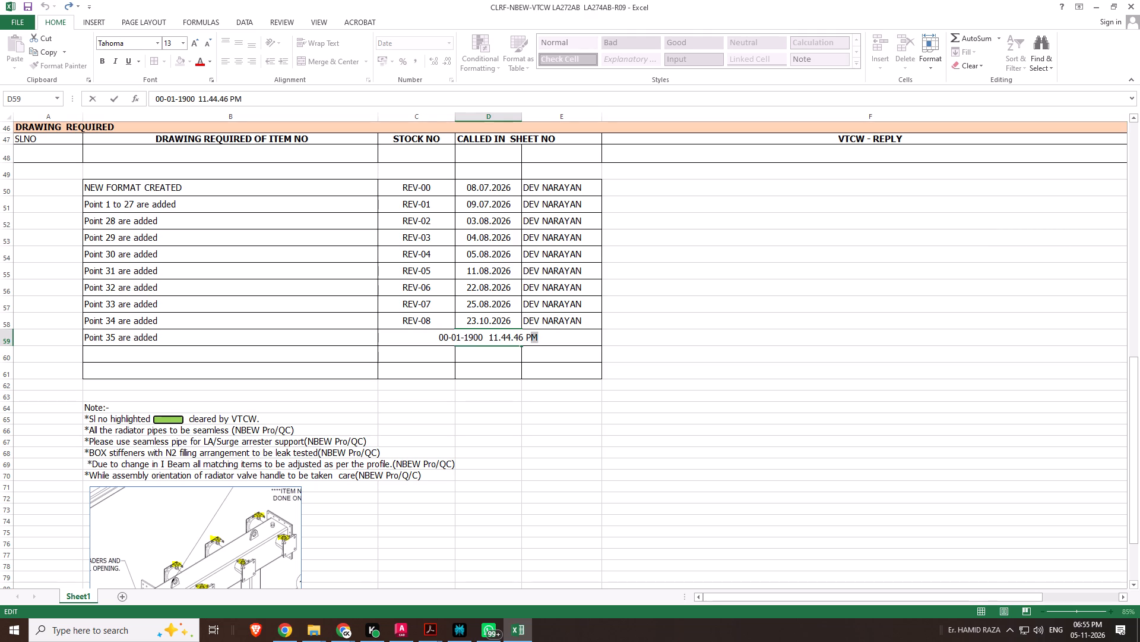
Remove the PM suffix and the 00-01-1900 date part from the REV-09 entry, leaving only 11.44.46.
{"action": "key", "text": "BackSpace"}
{"action": "key", "text": "BackSpace"}
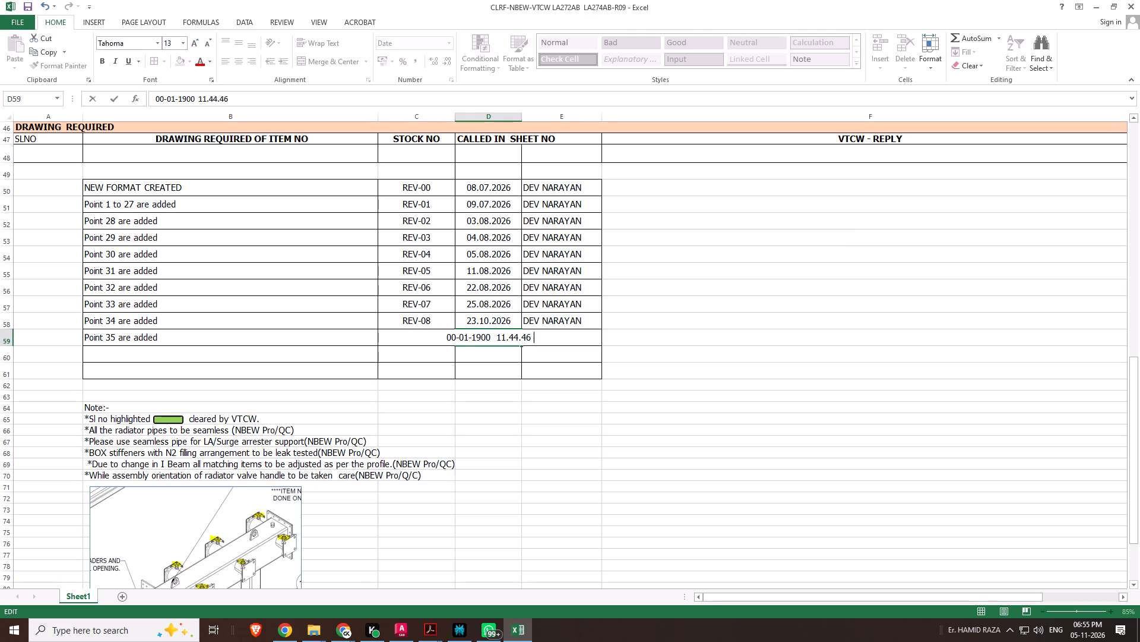
{"action": "left_click", "coordinate": [496, 338]}
{"action": "key", "text": "BackSpace"}
{"action": "key", "text": "BackSpace"}
{"action": "key", "text": "BackSpace"}
{"action": "key", "text": "BackSpace"}
{"action": "key", "text": "BackSpace"}
{"action": "key", "text": "BackSpace"}
{"action": "key", "text": "BackSpace"}
{"action": "key", "text": "BackSpace"}
{"action": "key", "text": "BackSpace"}
{"action": "key", "text": "BackSpace"}
{"action": "key", "text": "BackSpace"}
{"action": "key", "text": "BackSpace"}
{"action": "key", "text": "BackSpace"}
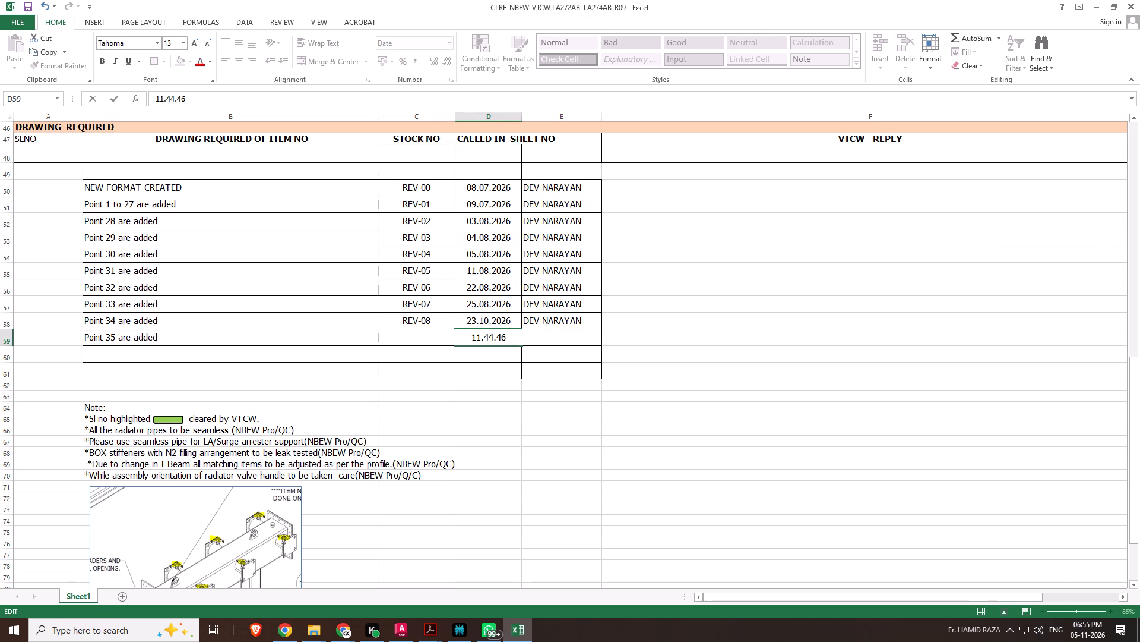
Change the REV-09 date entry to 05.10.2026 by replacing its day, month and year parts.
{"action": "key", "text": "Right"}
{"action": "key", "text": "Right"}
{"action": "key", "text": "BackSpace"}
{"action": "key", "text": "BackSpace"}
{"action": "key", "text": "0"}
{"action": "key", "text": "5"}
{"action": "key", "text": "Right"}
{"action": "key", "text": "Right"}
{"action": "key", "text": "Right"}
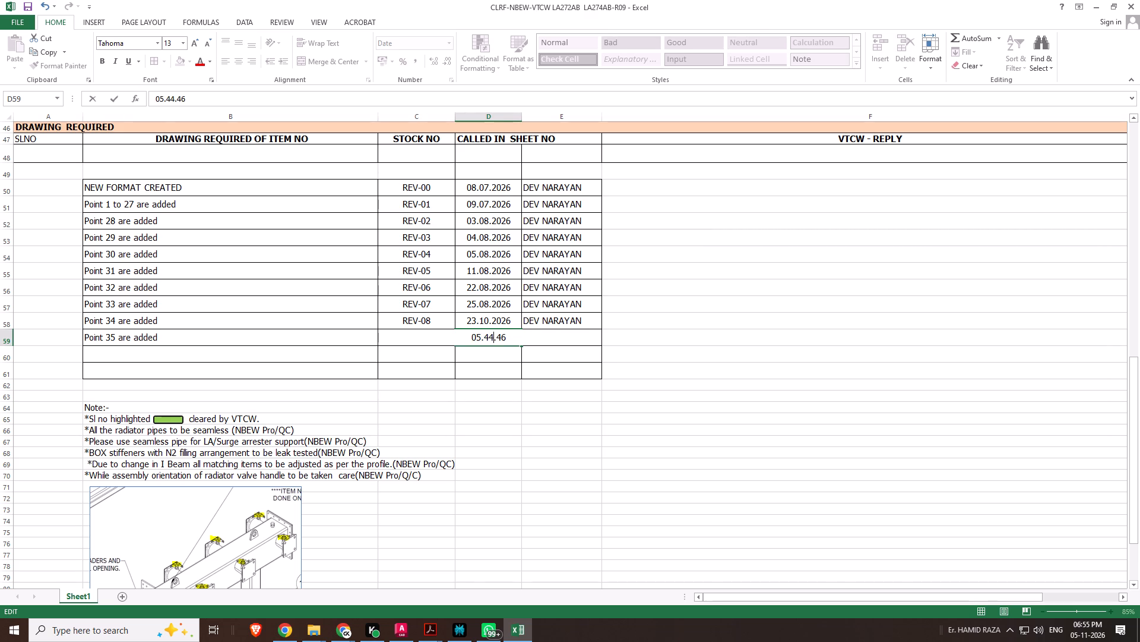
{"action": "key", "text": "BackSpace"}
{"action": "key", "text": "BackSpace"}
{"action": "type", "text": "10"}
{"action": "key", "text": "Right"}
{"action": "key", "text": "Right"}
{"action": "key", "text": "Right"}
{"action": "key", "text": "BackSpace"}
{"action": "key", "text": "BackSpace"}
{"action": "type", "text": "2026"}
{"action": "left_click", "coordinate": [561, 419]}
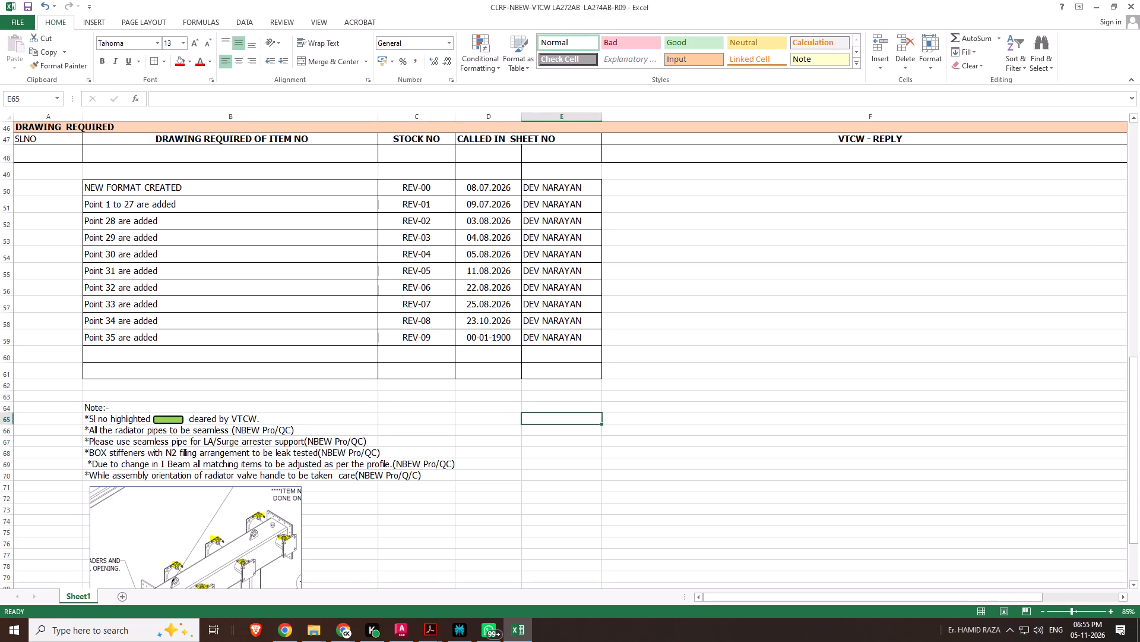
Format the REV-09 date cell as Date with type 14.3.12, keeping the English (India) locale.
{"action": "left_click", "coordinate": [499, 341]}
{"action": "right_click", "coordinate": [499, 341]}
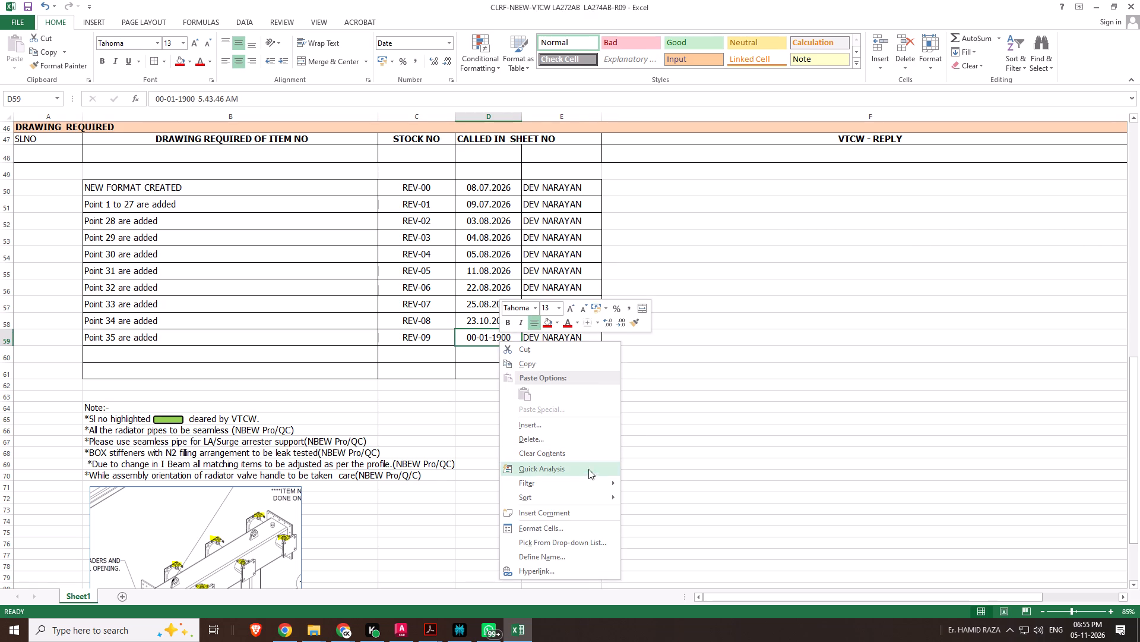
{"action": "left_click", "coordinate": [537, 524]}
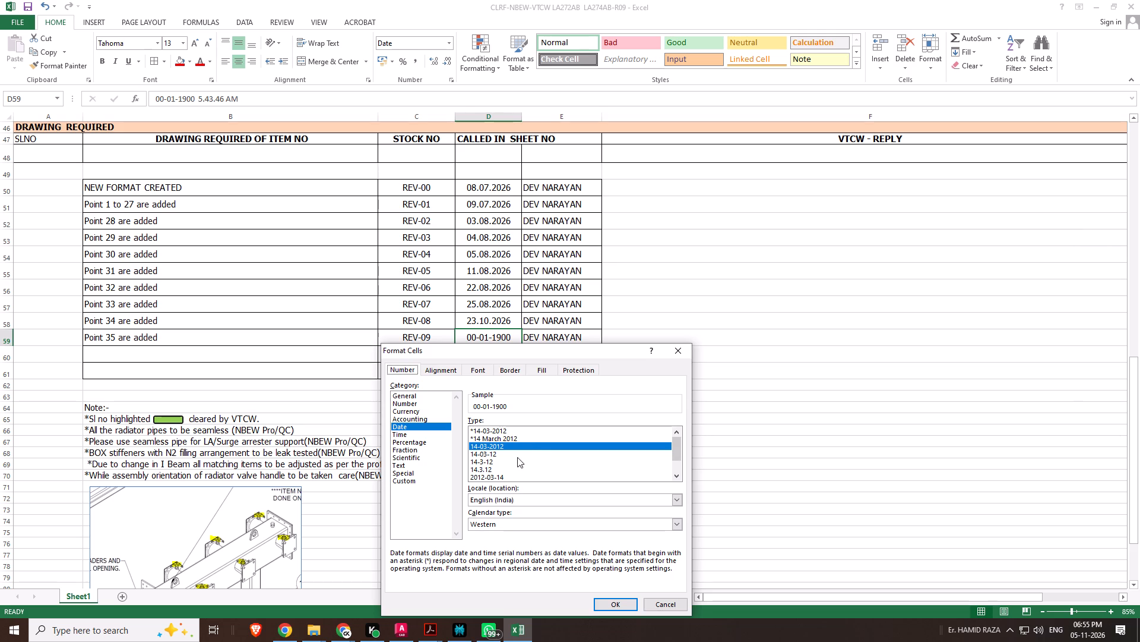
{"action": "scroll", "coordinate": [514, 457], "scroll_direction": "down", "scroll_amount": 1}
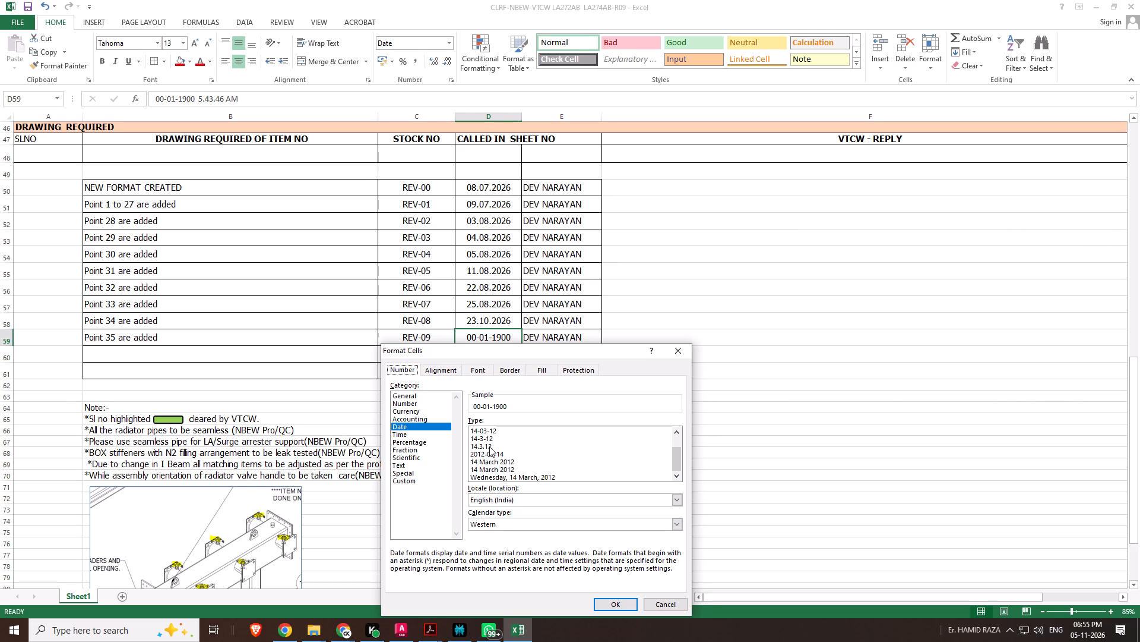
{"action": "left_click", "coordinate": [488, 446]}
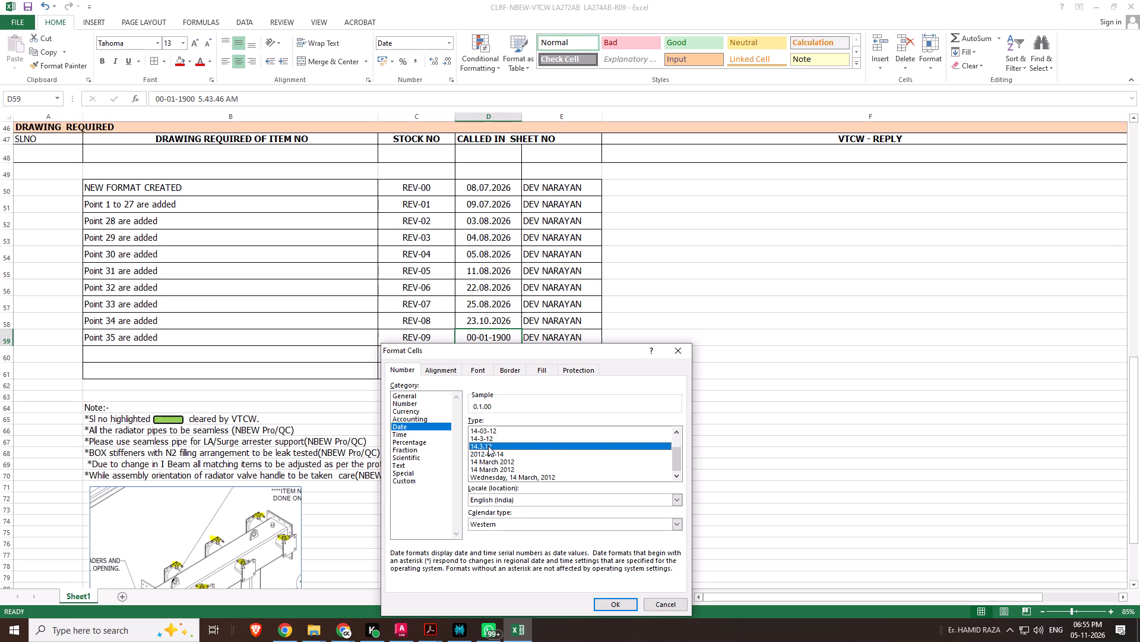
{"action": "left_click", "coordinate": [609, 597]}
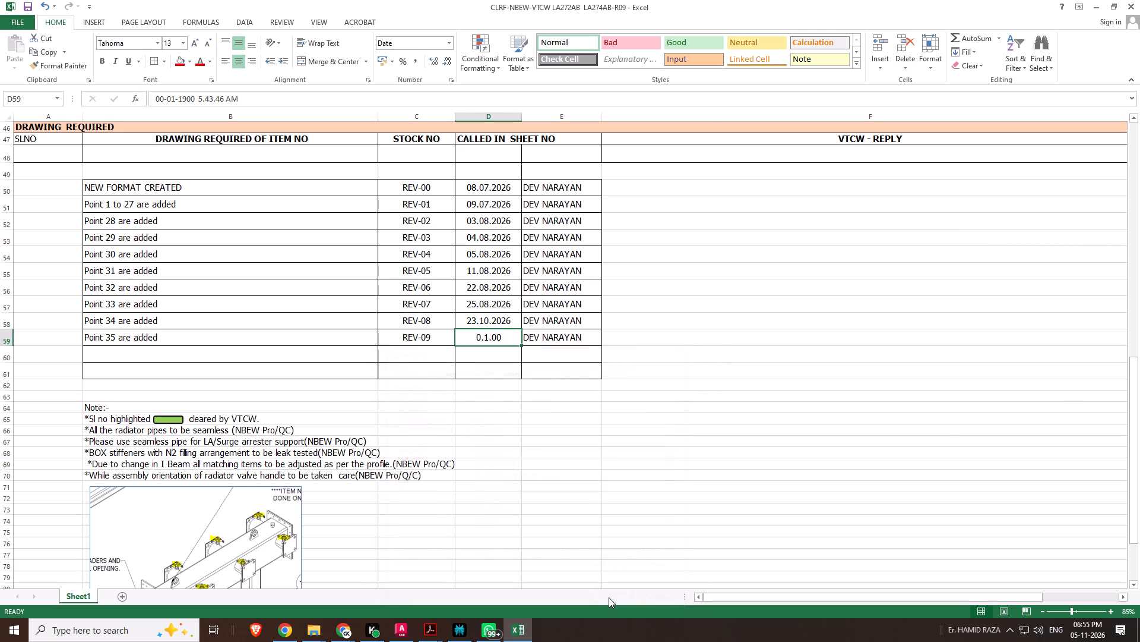
Set the year in the REV-09 entry to 2026 and replace the hyphen before it with a period.
{"action": "double_click", "coordinate": [505, 340]}
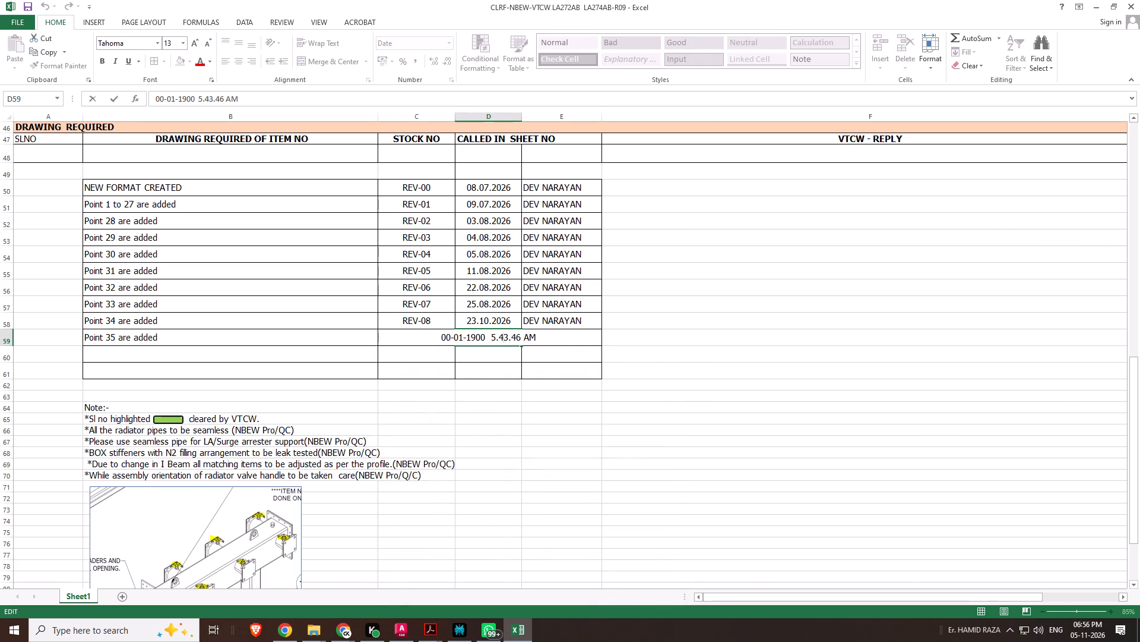
{"action": "left_click_drag", "start_coordinate": [485, 336], "coordinate": [471, 338]}
{"action": "left_click_drag", "start_coordinate": [471, 338], "coordinate": [467, 338]}
{"action": "type", "text": "2026"}
{"action": "left_click", "coordinate": [658, 436]}
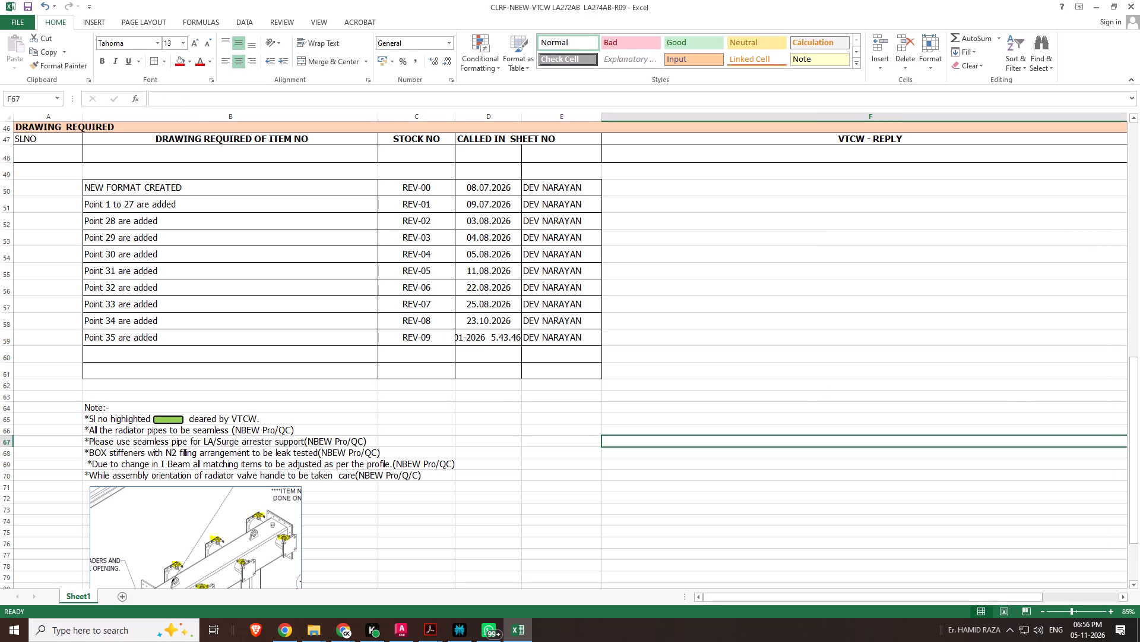
{"action": "double_click", "coordinate": [487, 337]}
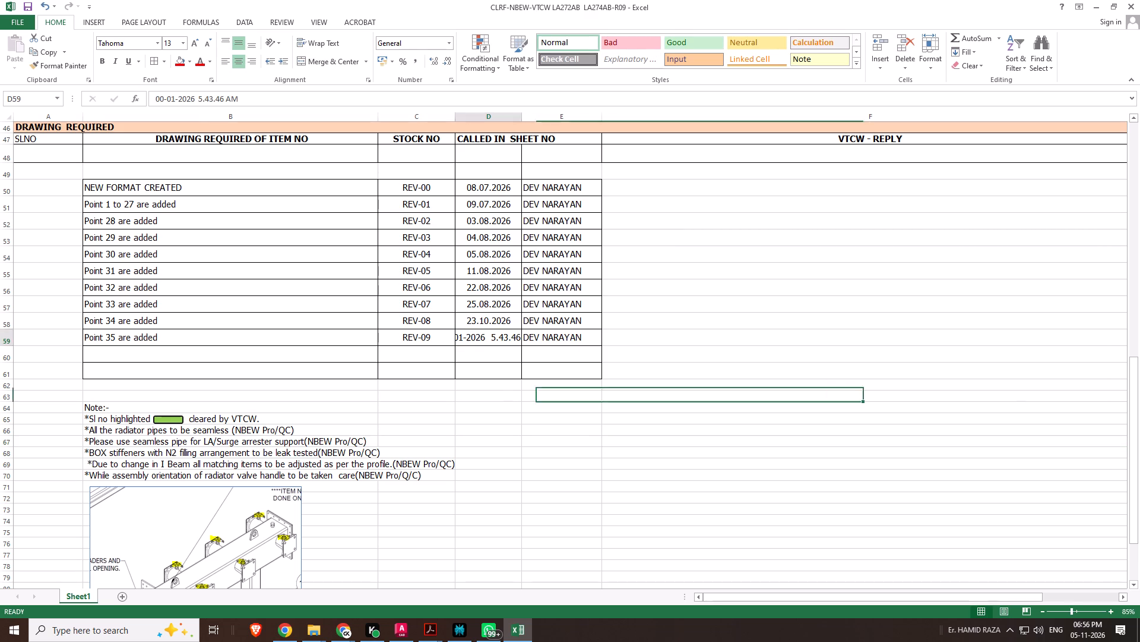
{"action": "left_click", "coordinate": [469, 336]}
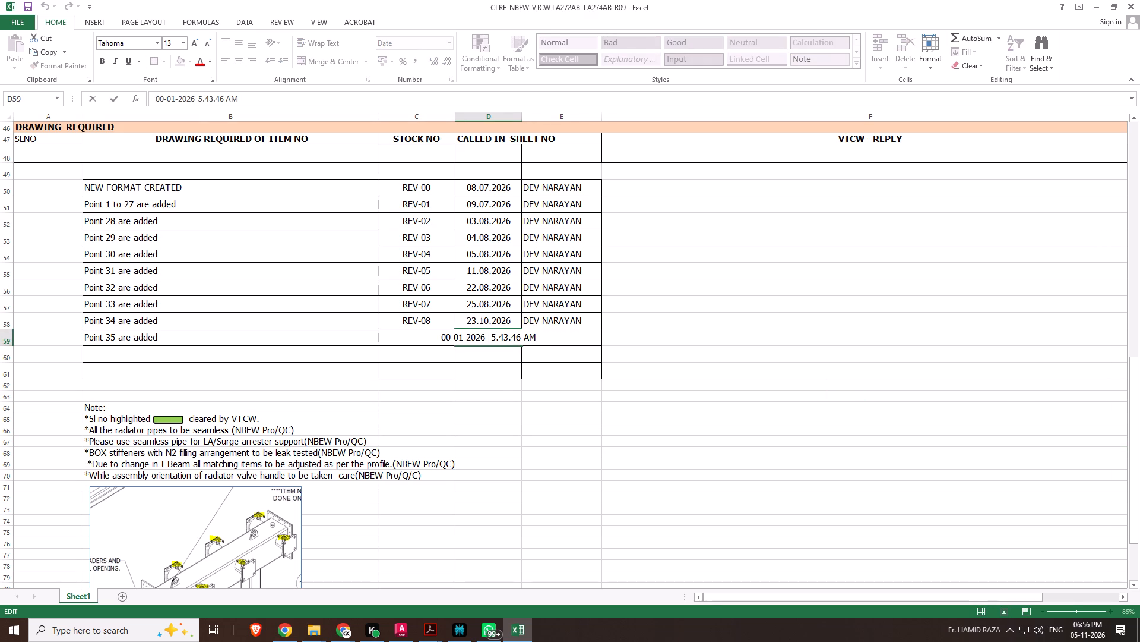
{"action": "left_click", "coordinate": [467, 338]}
{"action": "key", "text": "BackSpace"}
{"action": "key", "text": "period"}
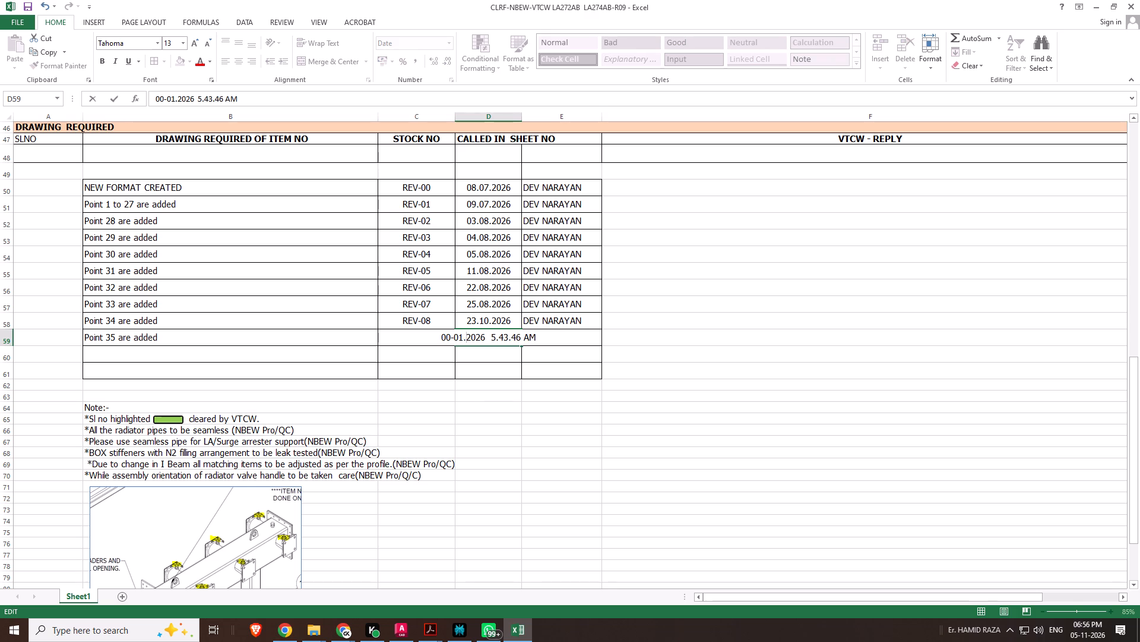
{"action": "left_click", "coordinate": [609, 470]}
Delete the time and AM suffix from the REV-09 entry, leaving only 00-01.2026.
{"action": "double_click", "coordinate": [495, 340]}
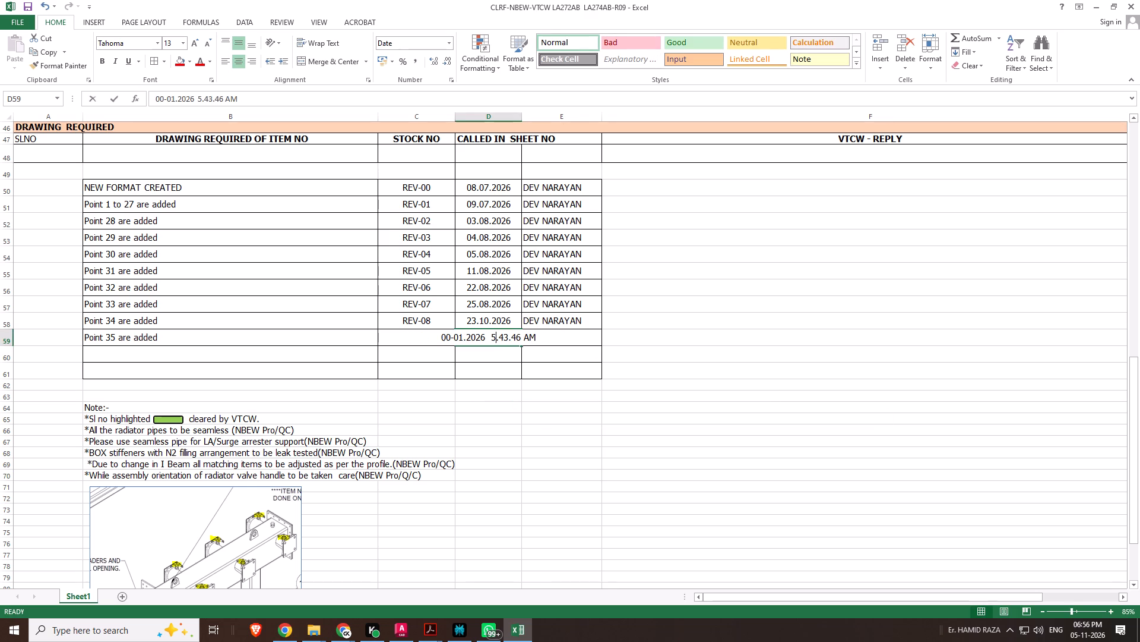
{"action": "key", "text": "Right"}
{"action": "key", "text": "Right"}
{"action": "key", "text": "Right"}
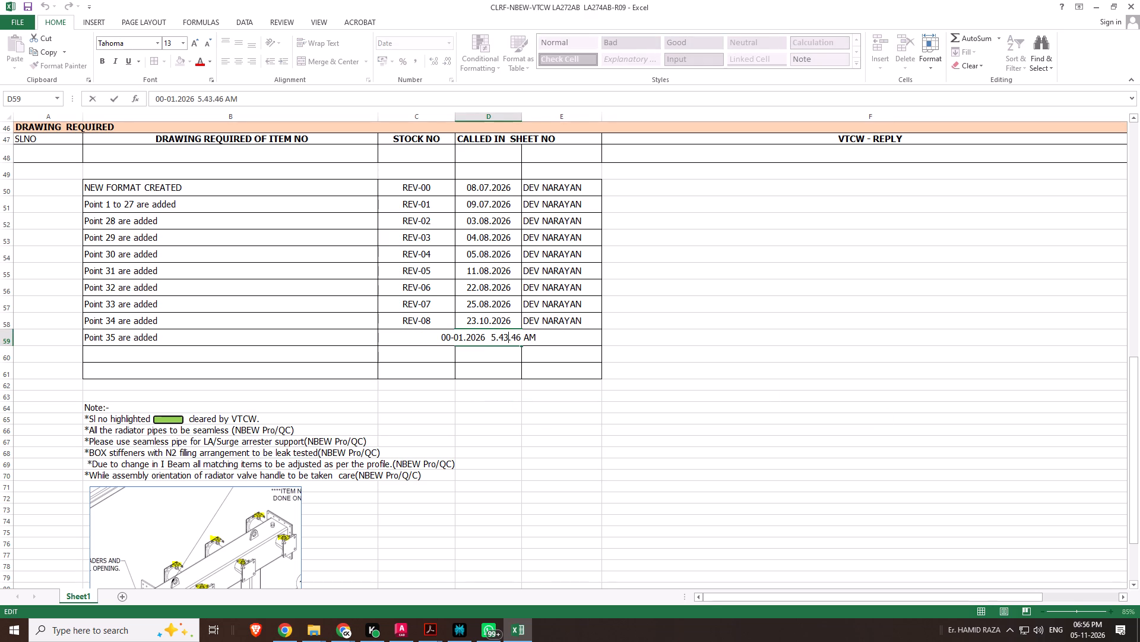
{"action": "key", "text": "Right"}
{"action": "key", "text": "Right"}
{"action": "key", "text": "BackSpace"}
{"action": "key", "text": "Right"}
{"action": "key", "text": "Right"}
{"action": "key", "text": "BackSpace"}
{"action": "key", "text": "Right"}
{"action": "key", "text": "BackSpace"}
{"action": "key", "text": "Right"}
{"action": "key", "text": "BackSpace"}
{"action": "key", "text": "Right"}
{"action": "key", "text": "BackSpace"}
{"action": "key", "text": "Right"}
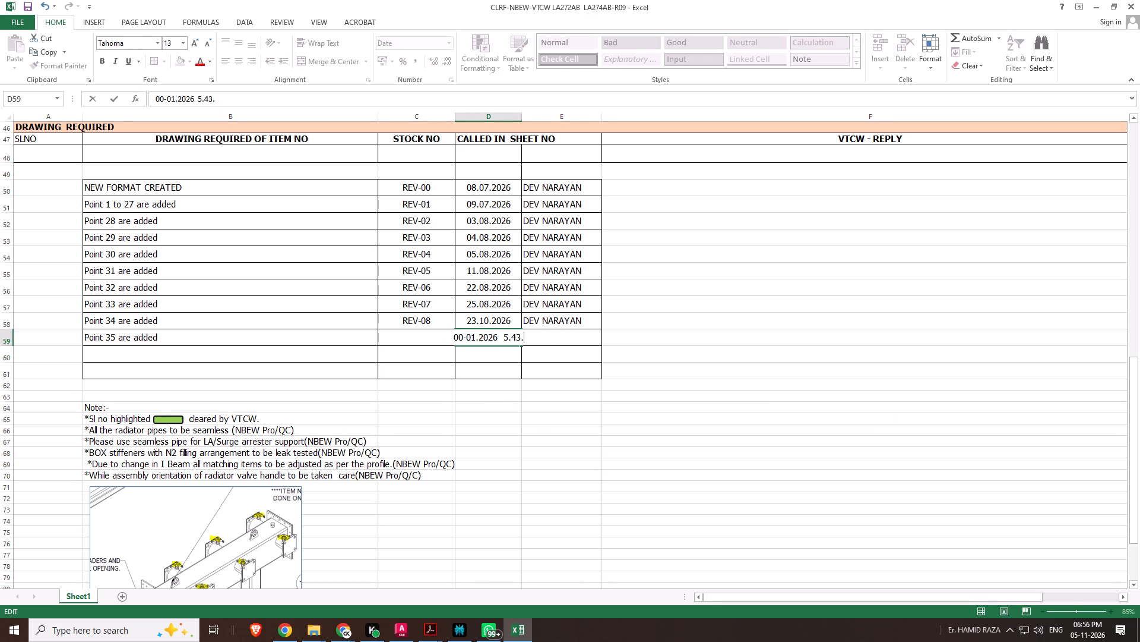
{"action": "key", "text": "BackSpace"}
{"action": "key", "text": "BackSpace"}
{"action": "key", "text": "BackSpace"}
{"action": "key", "text": "BackSpace"}
{"action": "key", "text": "BackSpace"}
{"action": "key", "text": "BackSpace"}
Correct the month, separator and day in the REV-09 entry so it reads 05.11.2026.
{"action": "left_click", "coordinate": [487, 338]}
{"action": "key", "text": "Left"}
{"action": "key", "text": "BackSpace"}
{"action": "key", "text": "1"}
{"action": "left_click", "coordinate": [479, 337]}
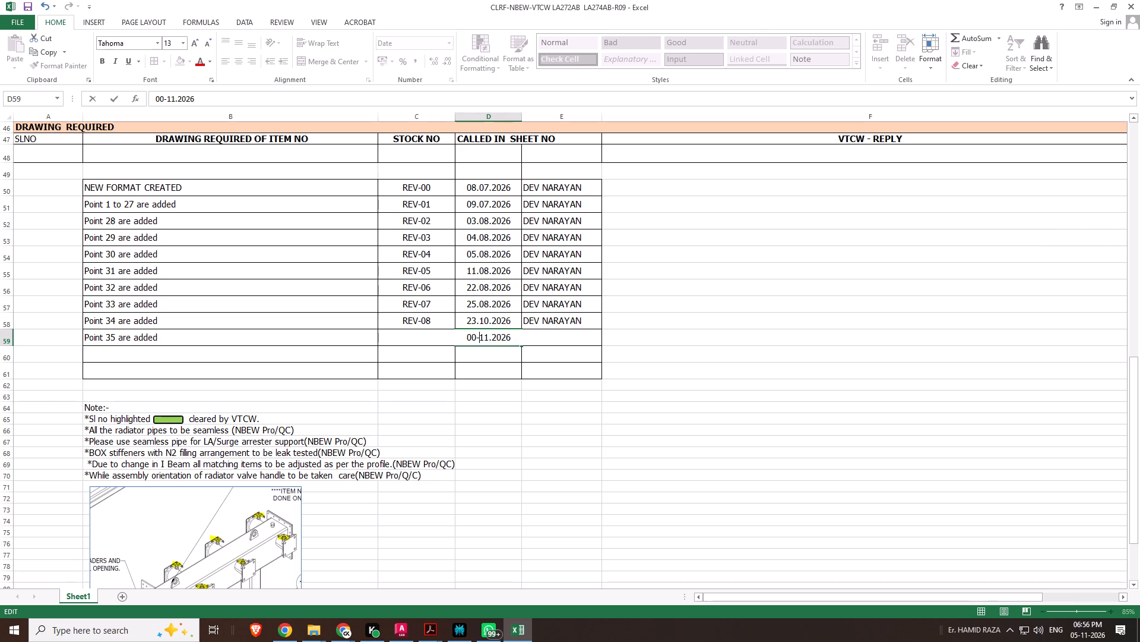
{"action": "key", "text": "BackSpace"}
{"action": "key", "text": "period"}
{"action": "key", "text": "Left"}
{"action": "key", "text": "BackSpace"}
{"action": "key", "text": "5"}
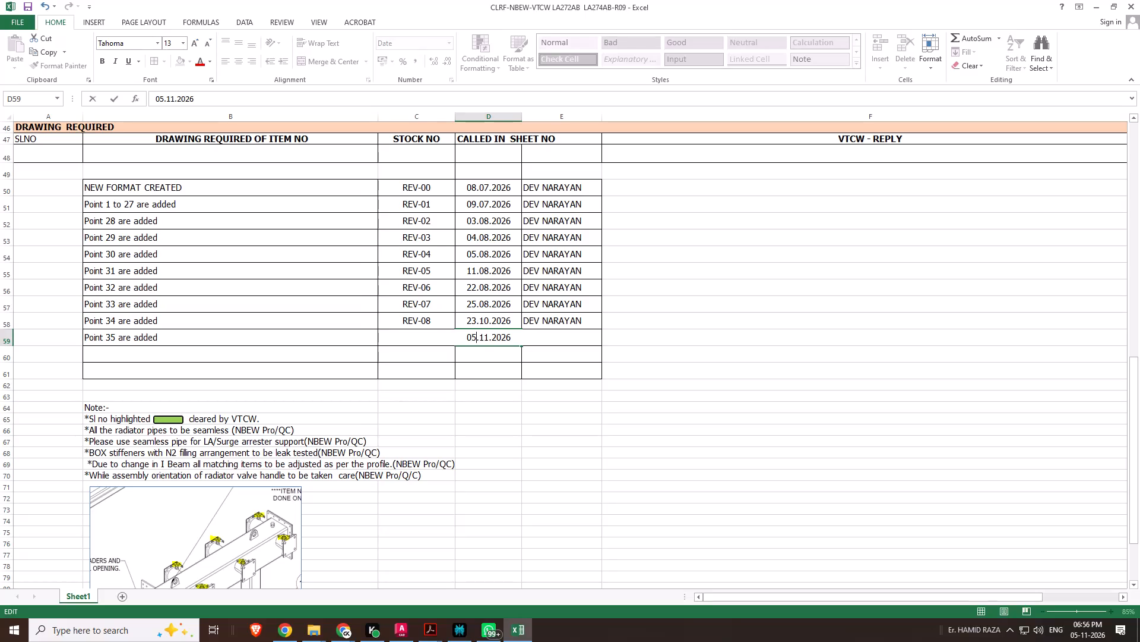
{"action": "left_click", "coordinate": [538, 416]}
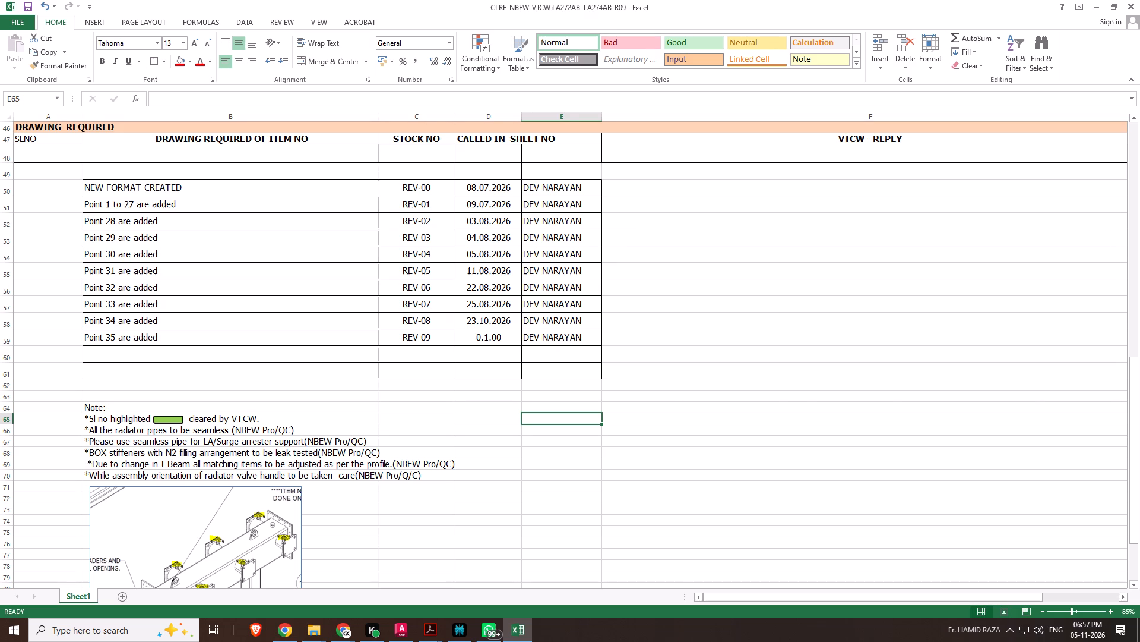
{"action": "left_click", "coordinate": [462, 631]}
{"action": "scroll", "coordinate": [496, 299], "scroll_direction": "down", "scroll_amount": 1}
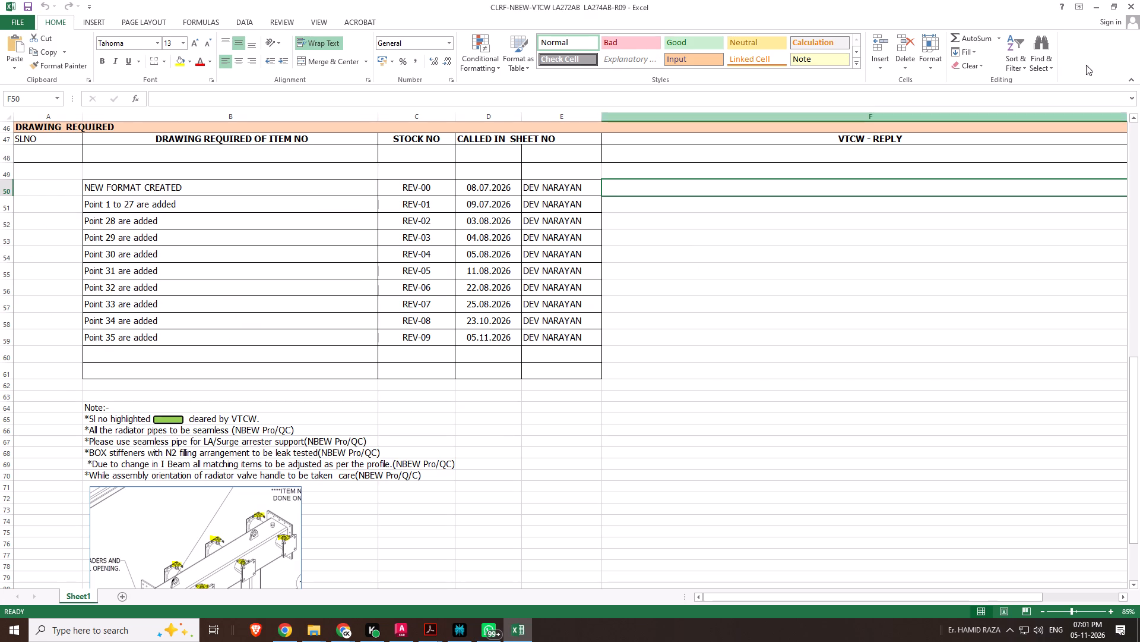
Close the CLRF-NBEW-VTCW LA272AB LA274AB-R09 workbook.
{"action": "left_click", "coordinate": [1131, 0]}
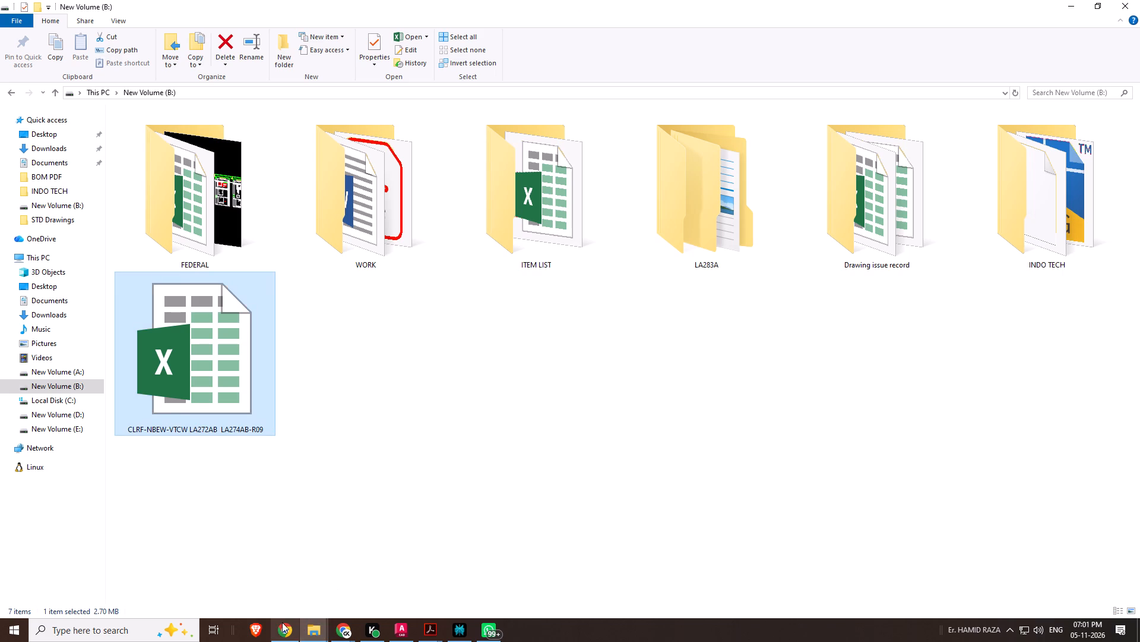